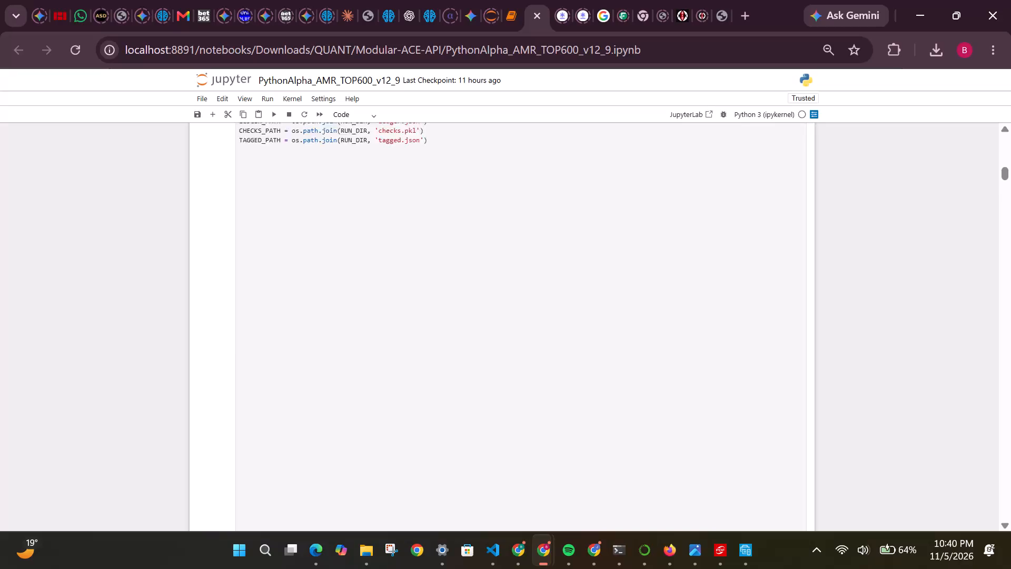
Review the Step 2 Datafields code and its field-use output in the PythonAlpha_AMR_TOP600_v12_9 notebook.
scroll(516, 345, "down", 15)
scroll(516, 345, "up", 15)
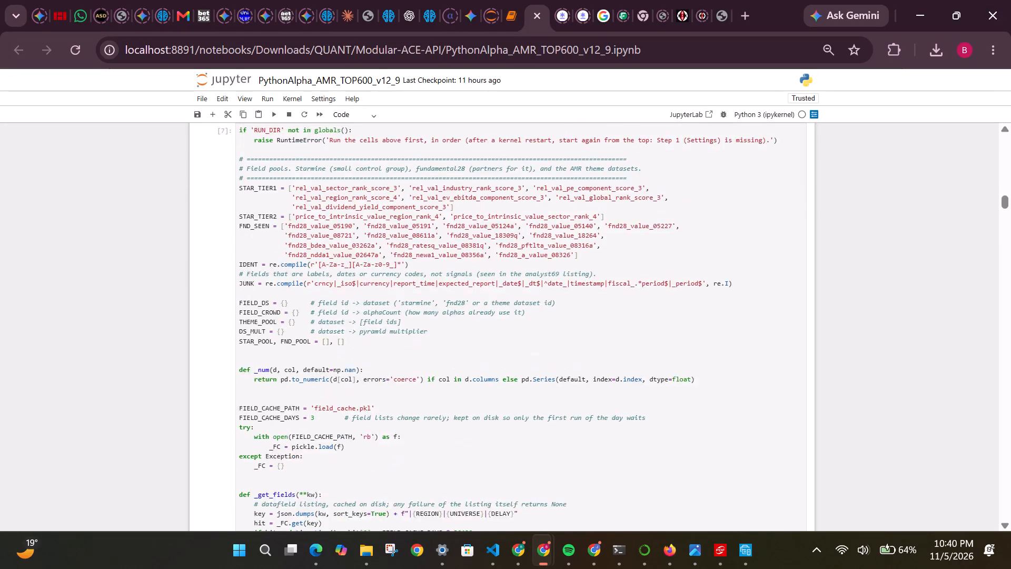
scroll(516, 345, "up", 9)
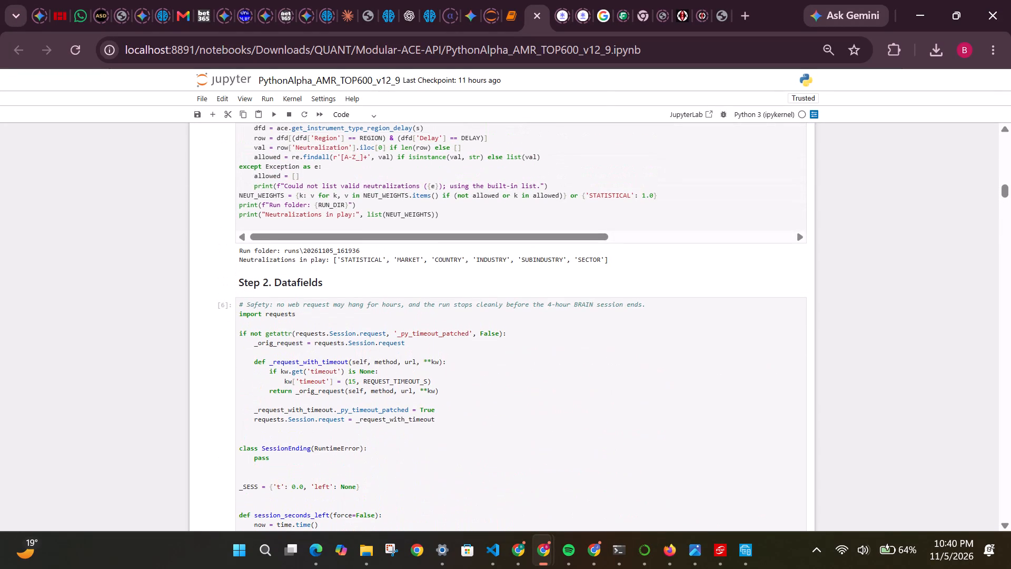
scroll(516, 345, "down", 11)
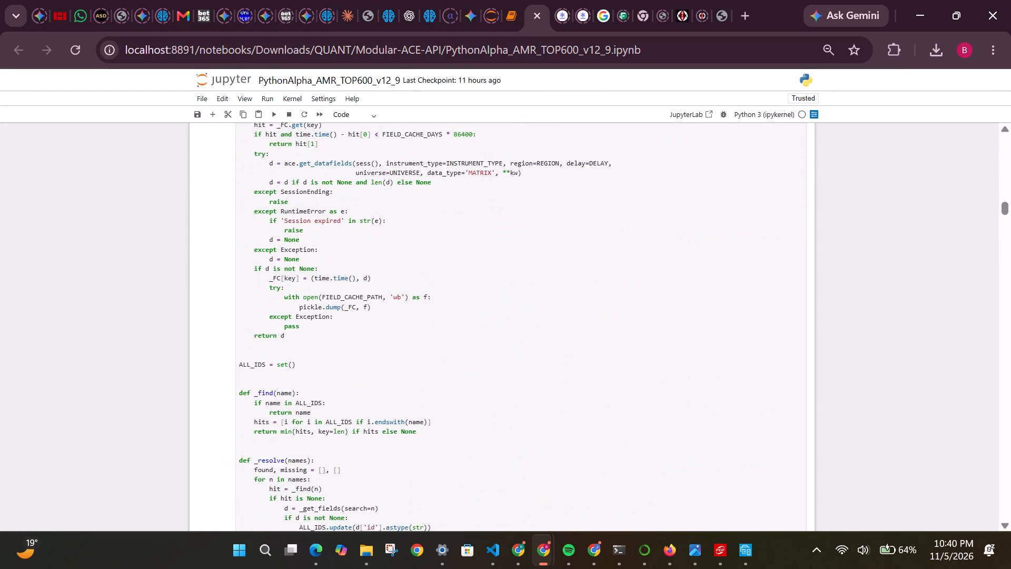
scroll(516, 345, "down", 9)
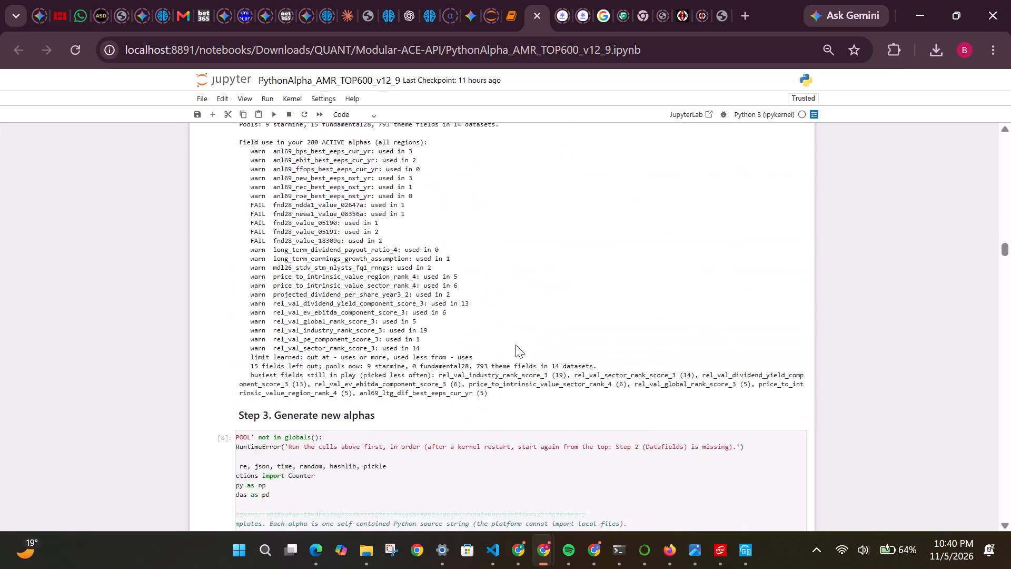
scroll(516, 345, "down", 3)
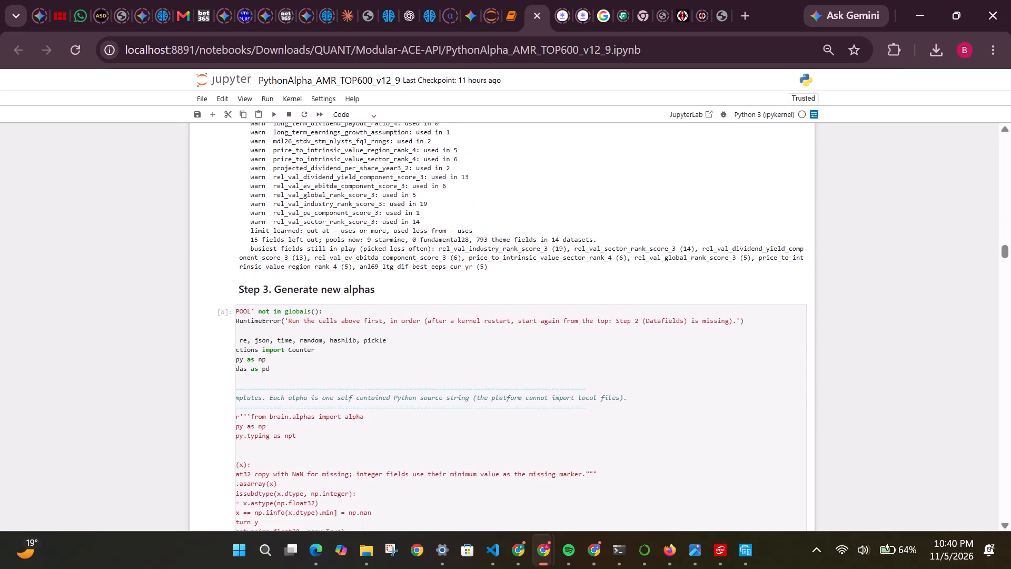
Read through the alpha generation code of Step 3 and the wave simulation code of Step 4.
scroll(516, 345, "down", 11)
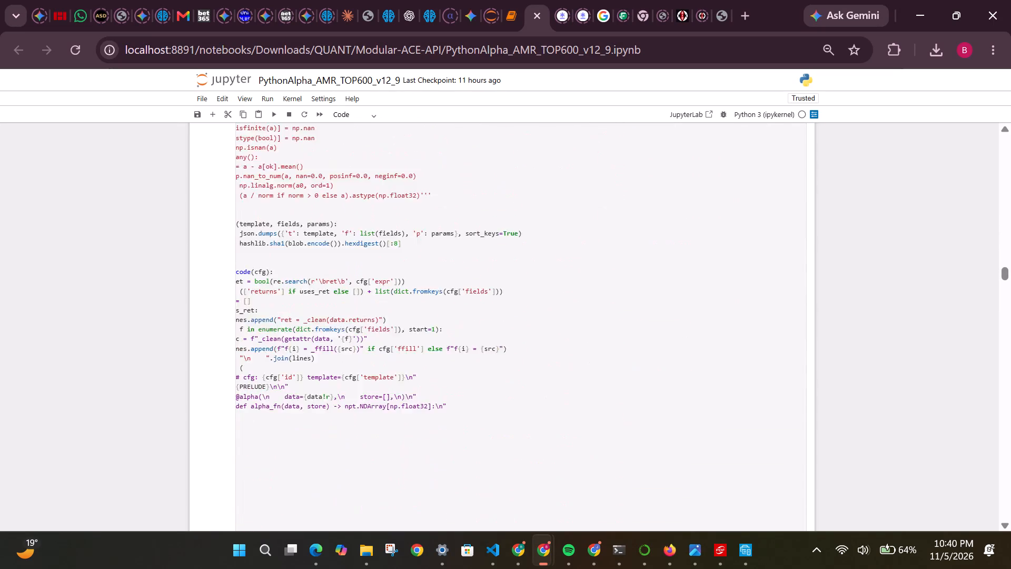
scroll(516, 345, "down", 7)
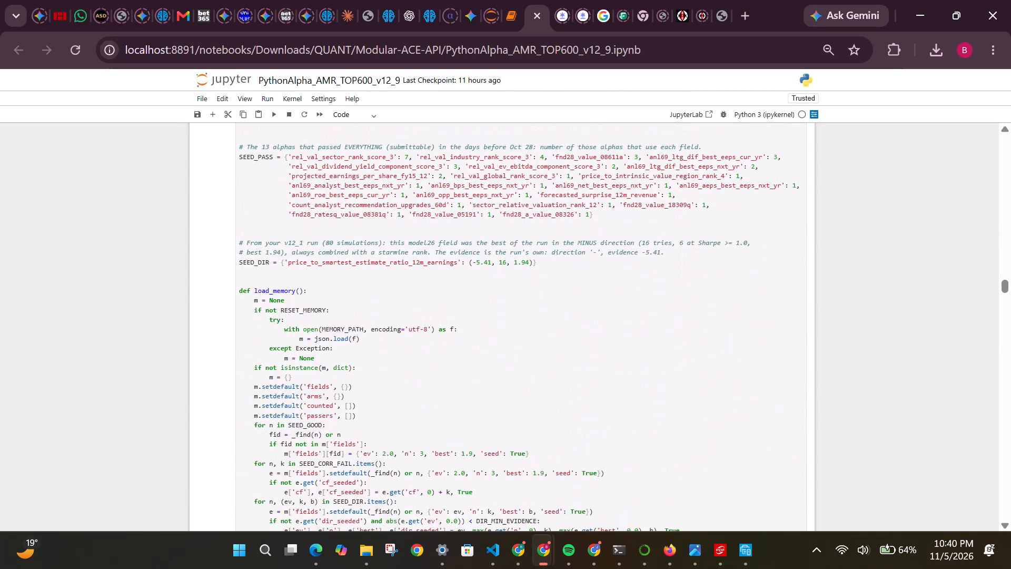
scroll(516, 345, "down", 10)
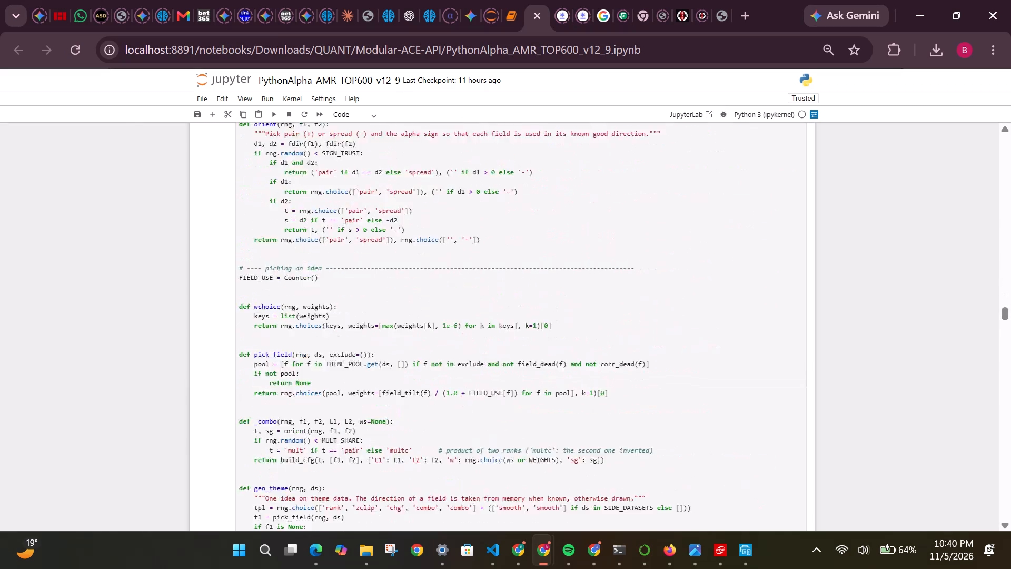
scroll(516, 345, "down", 7)
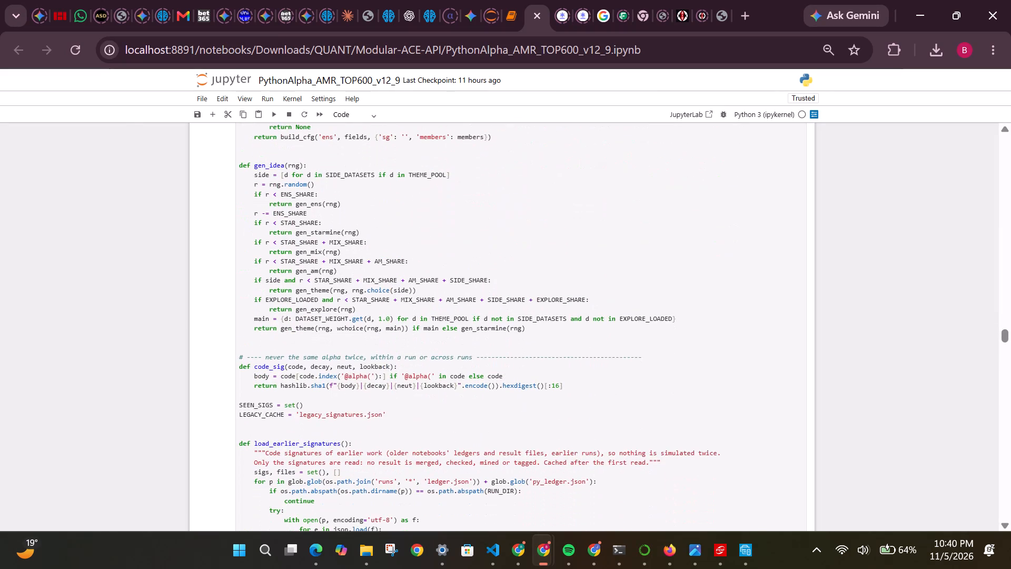
scroll(516, 345, "down", 16)
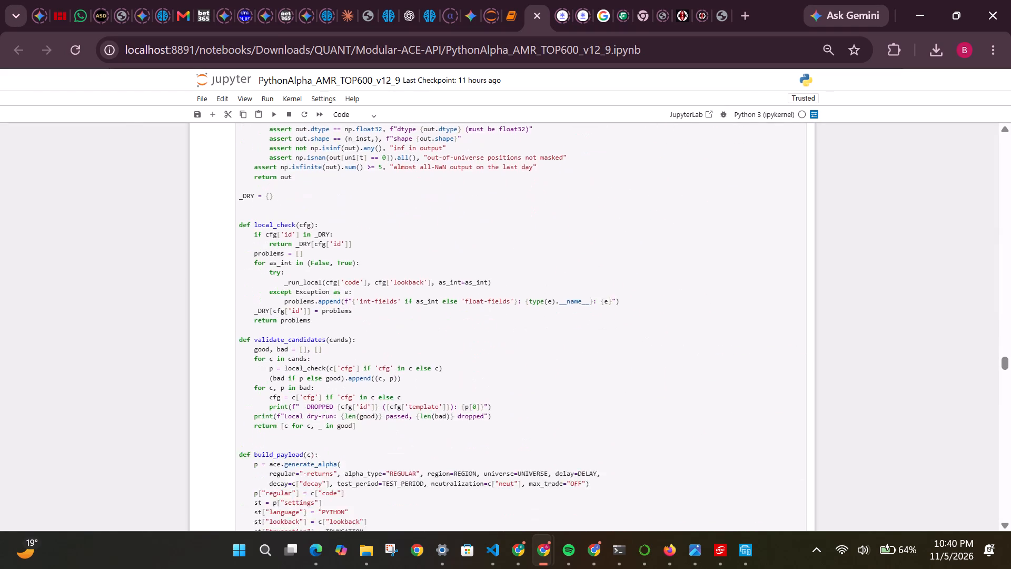
scroll(516, 345, "down", 20)
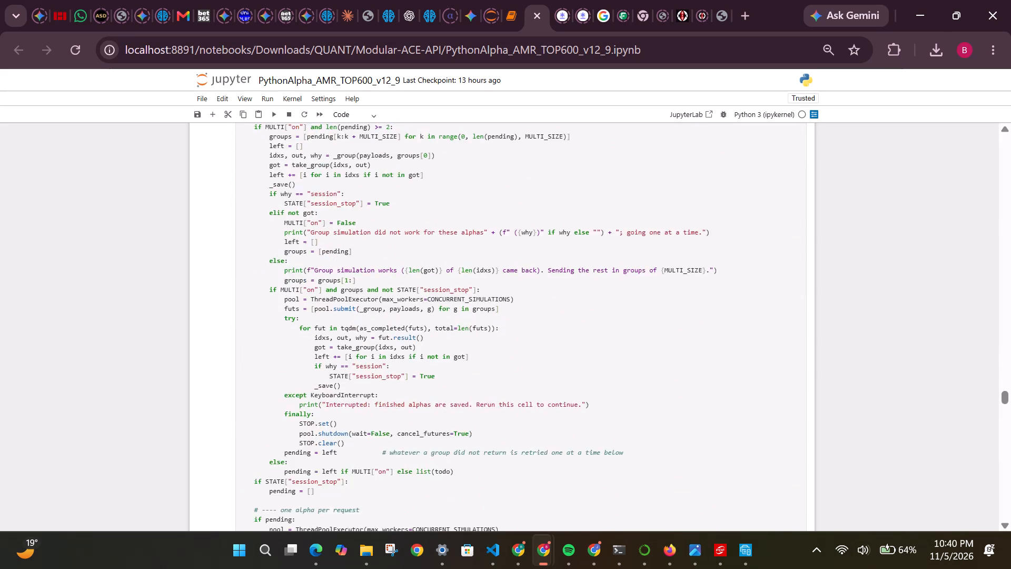
scroll(516, 345, "down", 10)
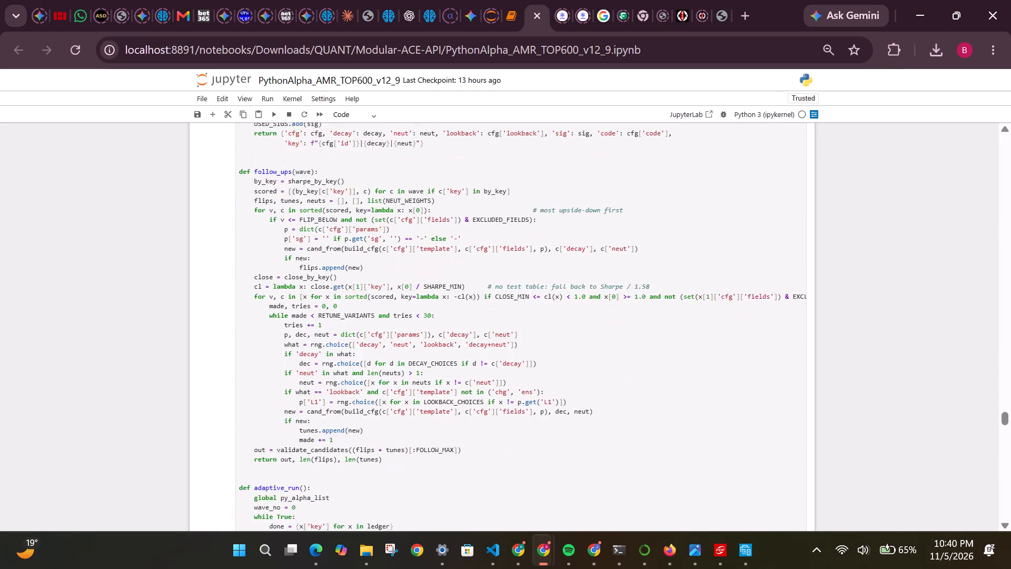
scroll(516, 345, "down", 18)
Examine the adaptive_run() output to see how the simulation waves of the last run ended.
scroll(516, 345, "down", 2)
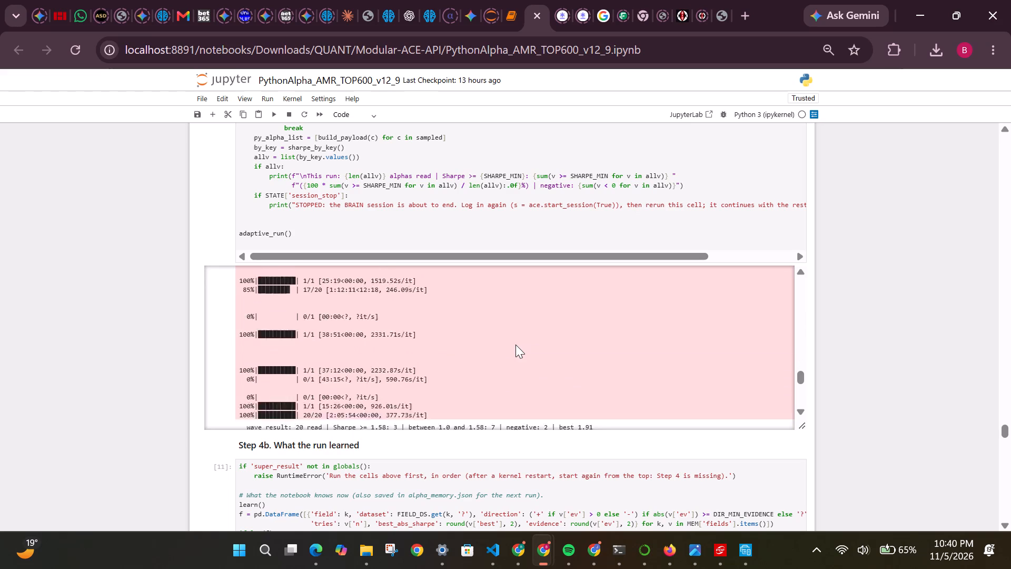
scroll(516, 345, "down", 2)
scroll(516, 345, "up", 3)
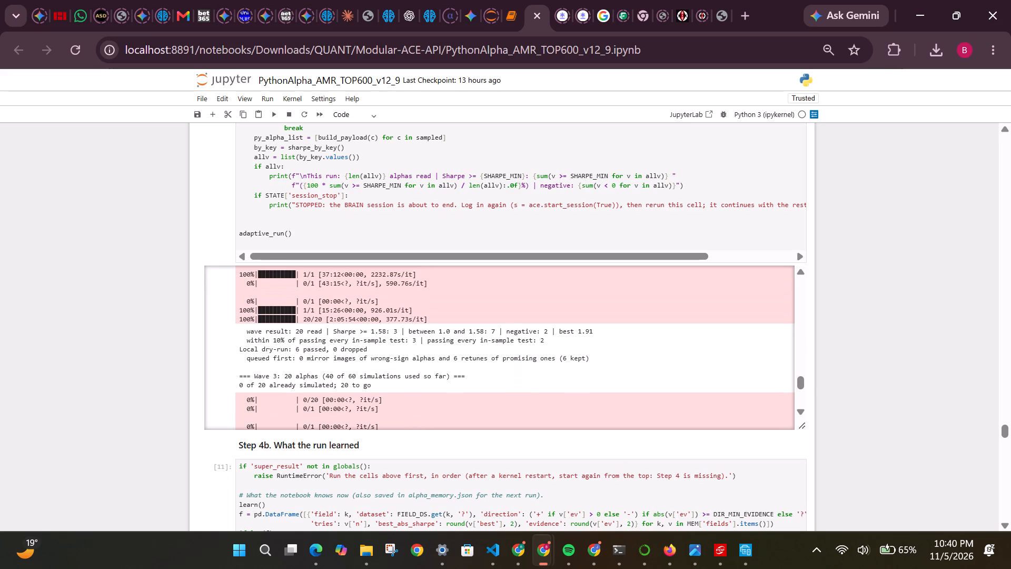
scroll(516, 345, "down", 6)
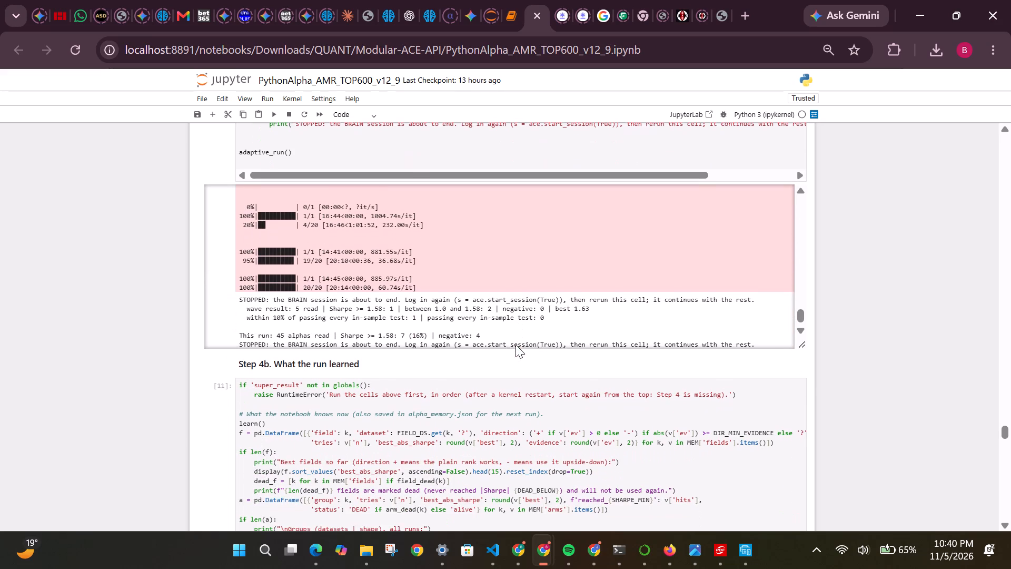
scroll(516, 345, "down", 1)
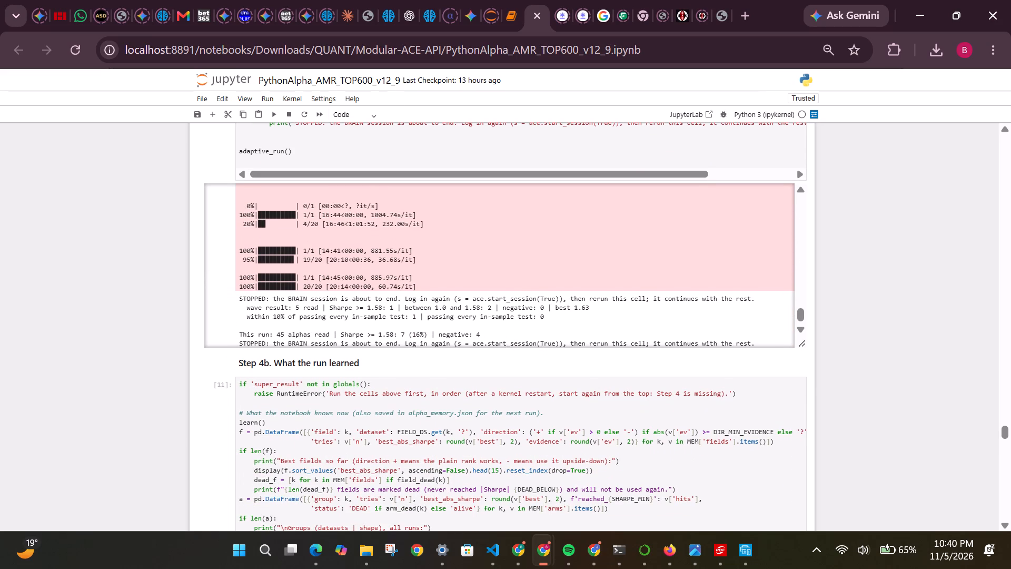
Restart the notebook's kernel and run all of its cells again.
left_click(322, 114)
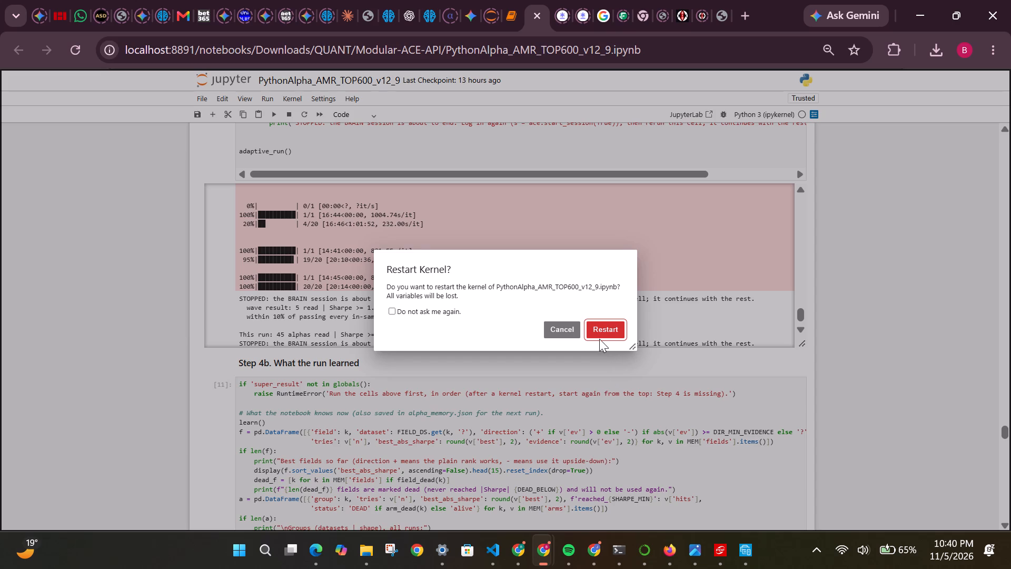
left_click(599, 336)
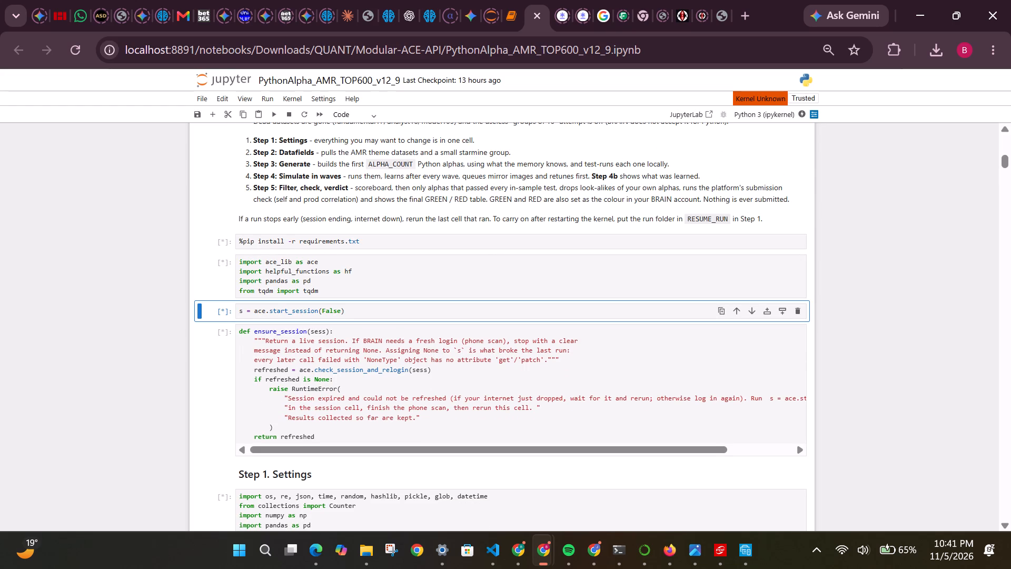
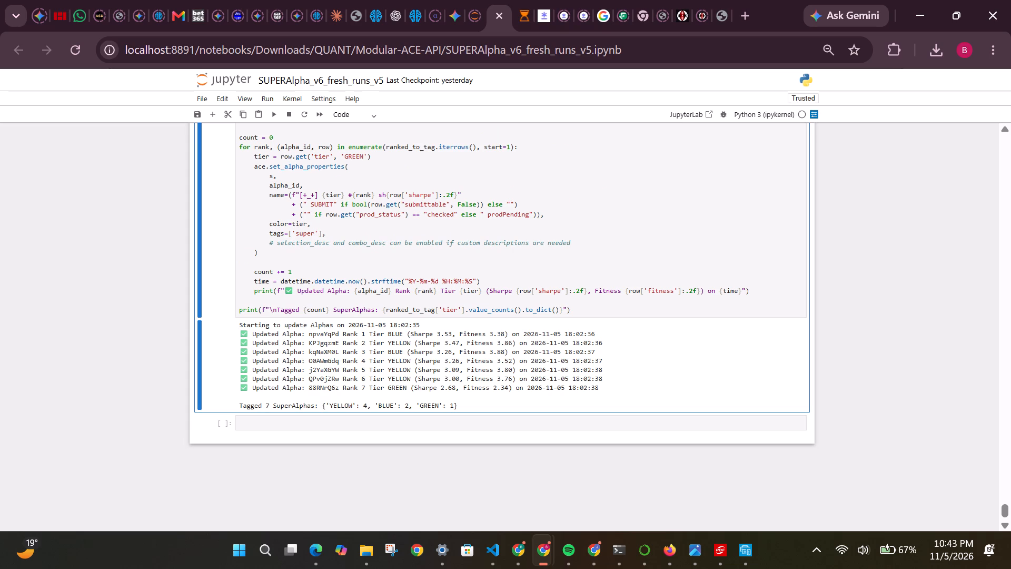
scroll(316, 335, "up", 4)
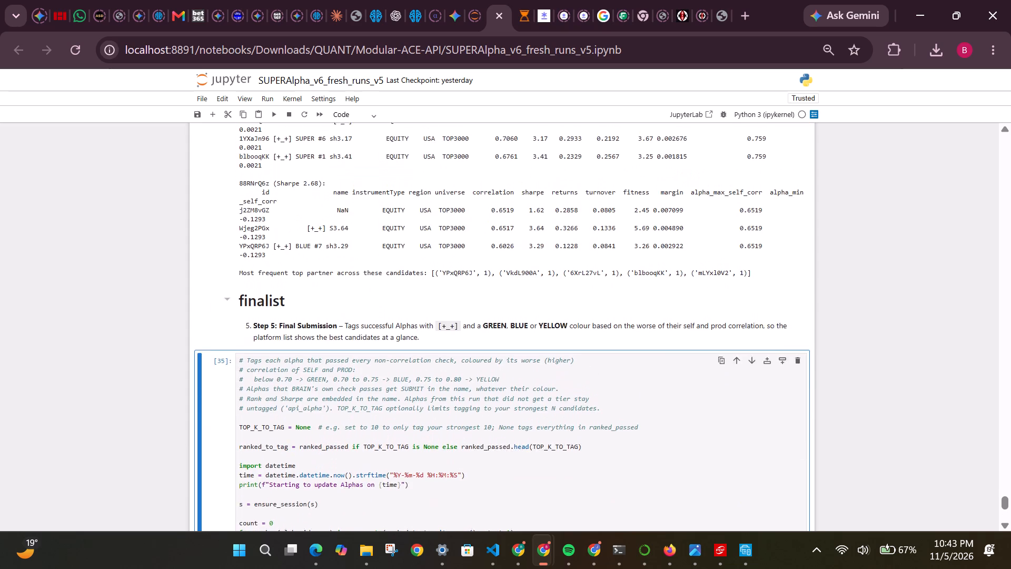
scroll(316, 335, "up", 9)
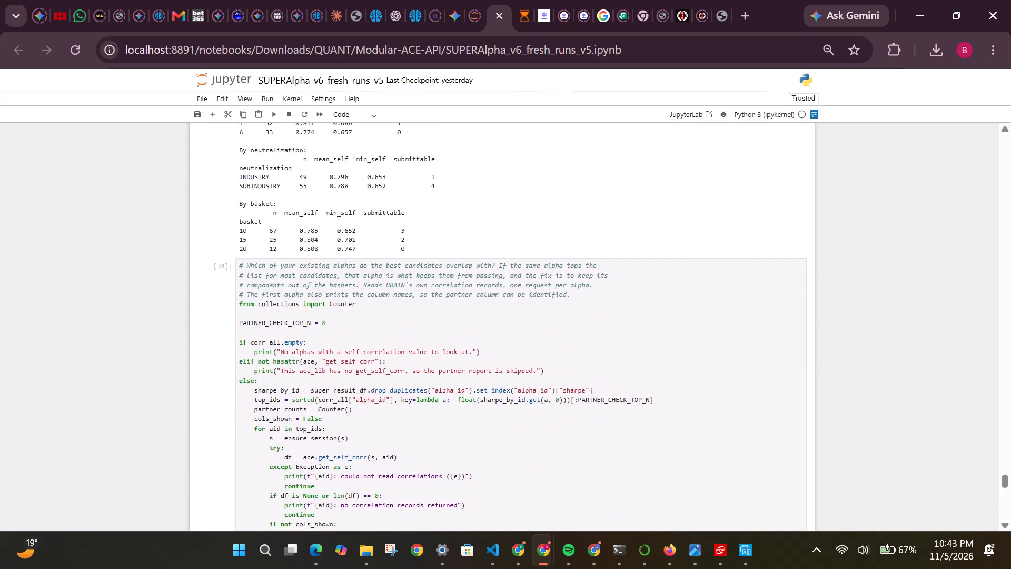
scroll(316, 335, "up", 7)
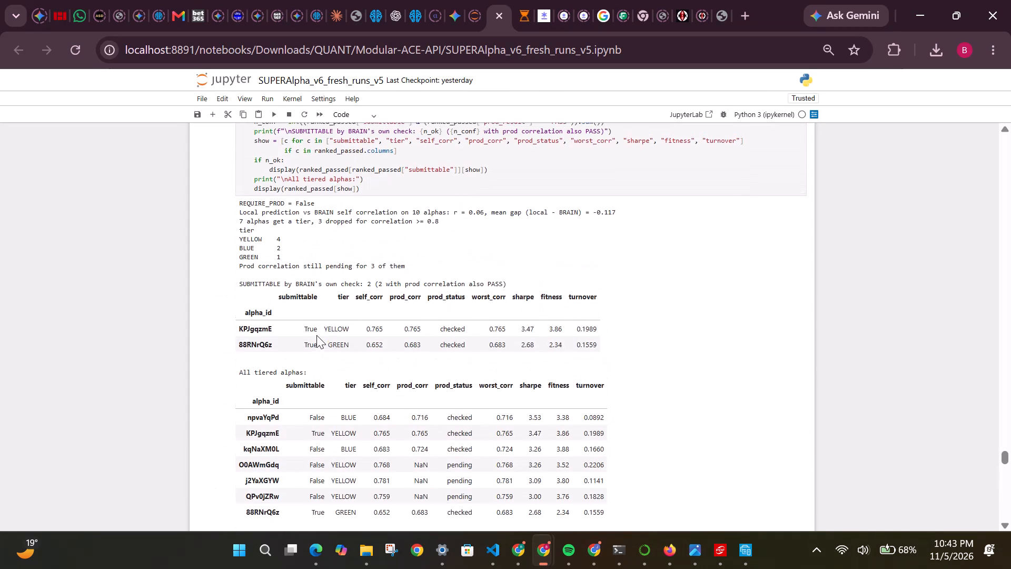
scroll(316, 335, "up", 1)
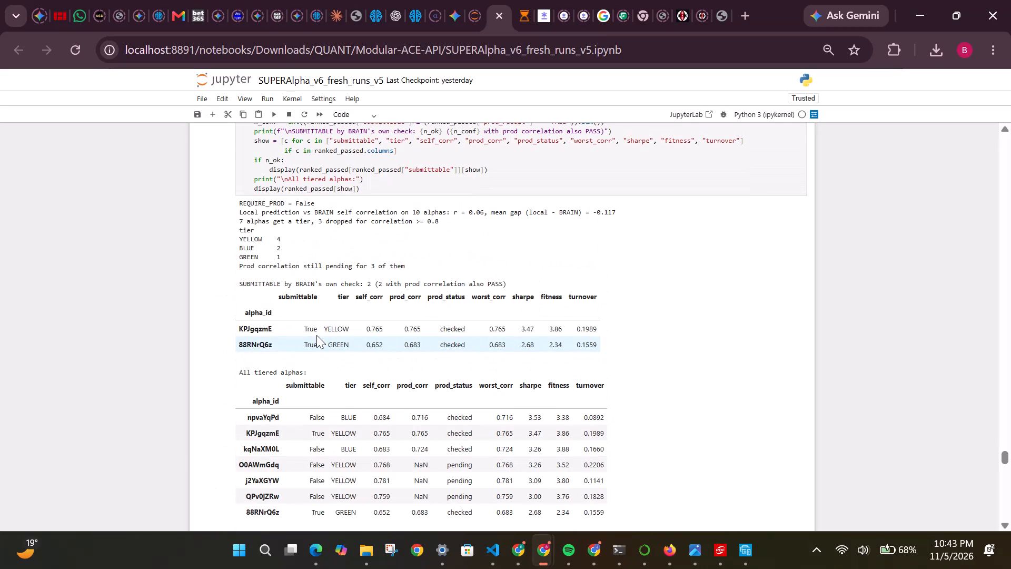
scroll(316, 335, "down", 1)
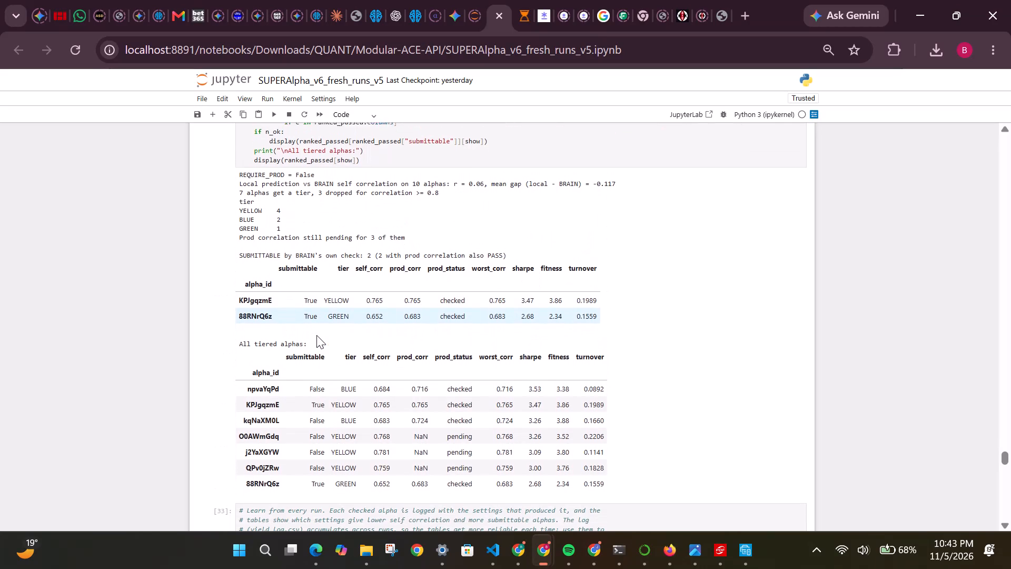
scroll(316, 335, "down", 1)
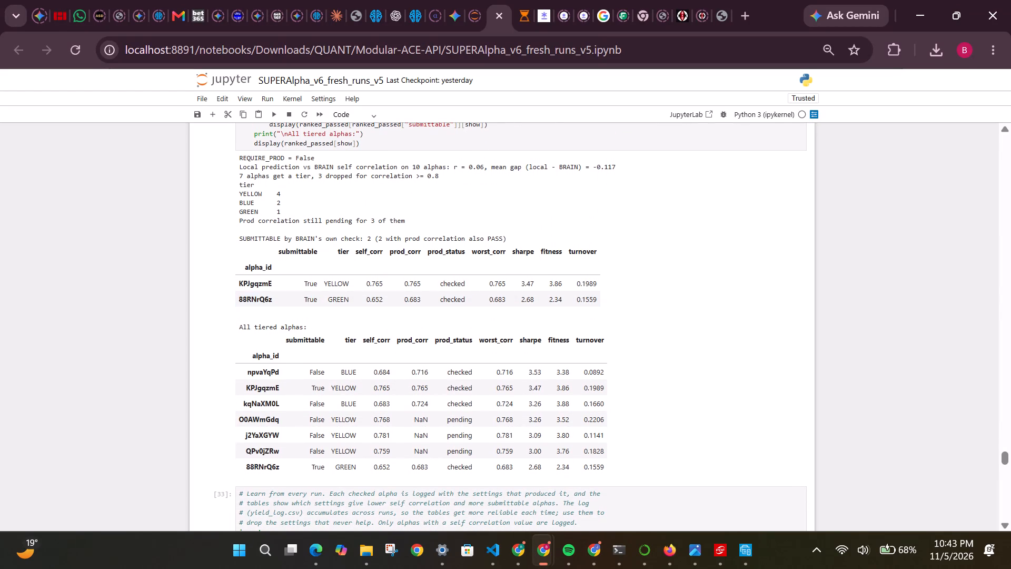
scroll(316, 335, "down", 6)
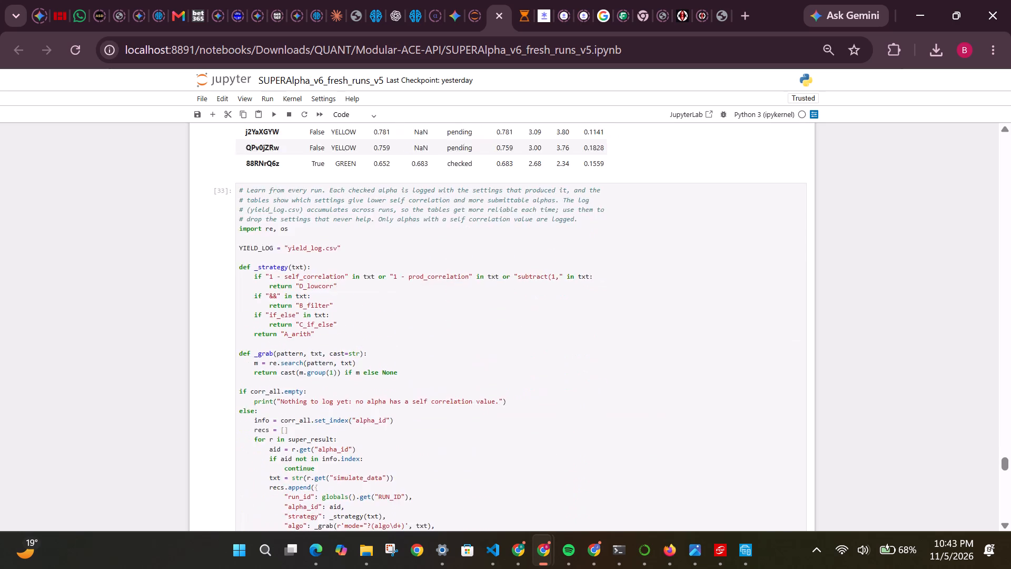
scroll(316, 335, "down", 4)
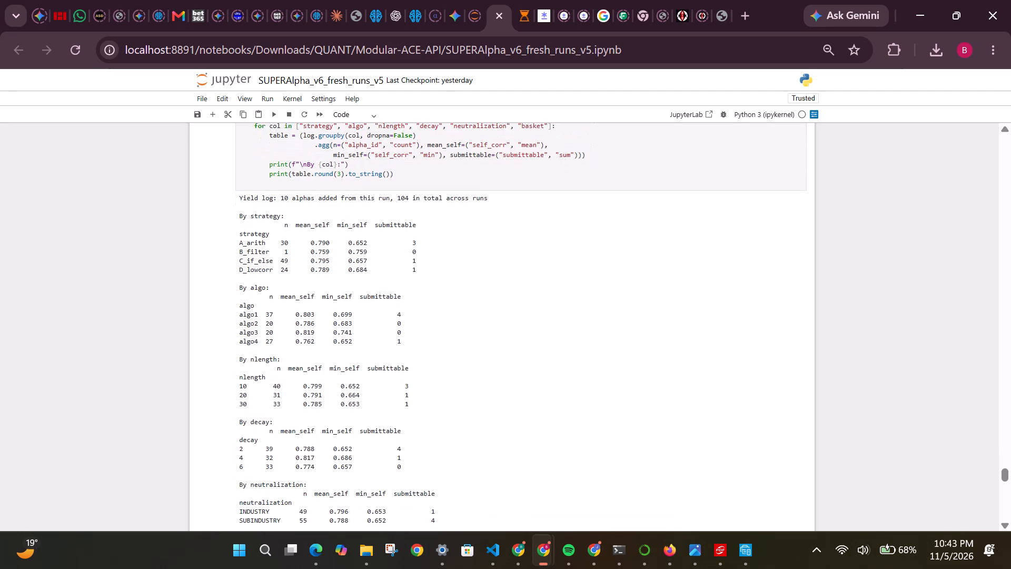
scroll(316, 335, "down", 1)
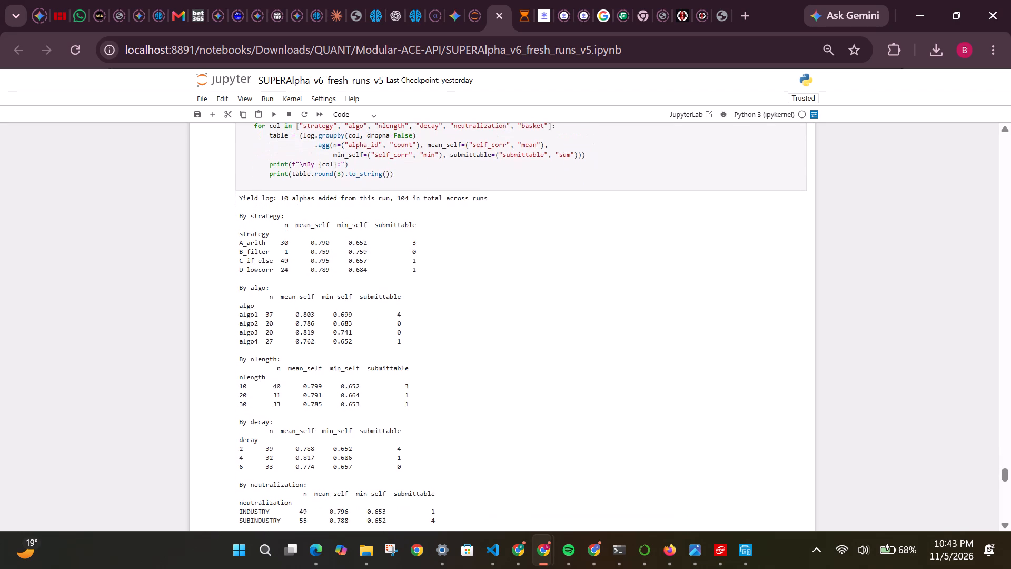
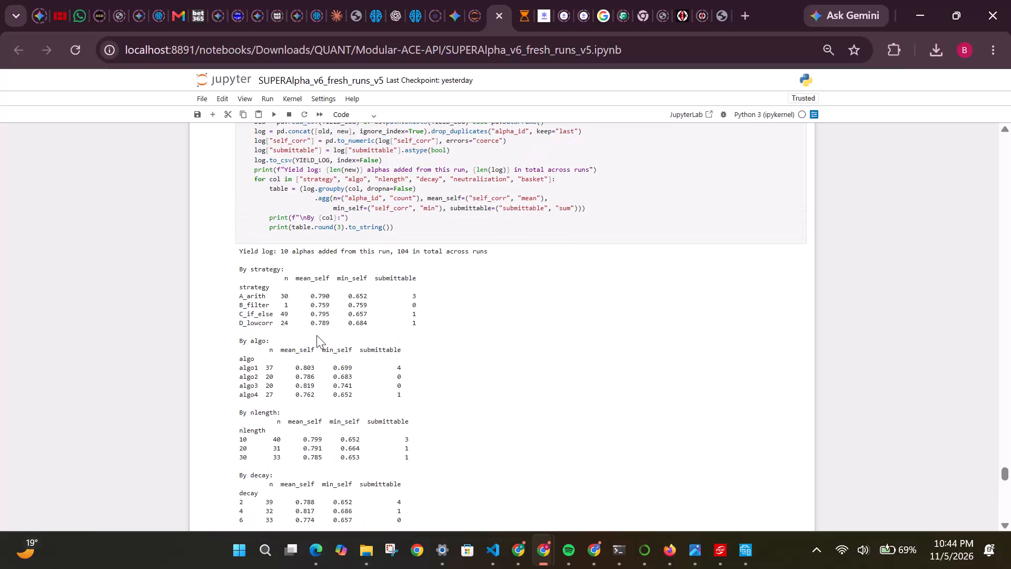
Examine the SUPERAlpha_v6_fresh_runs_v5 notebook's earlier cells: the re-fetch checks, correlation states, passed alpha IDs and the Sharpe ranking table.
scroll(316, 335, "up", 14)
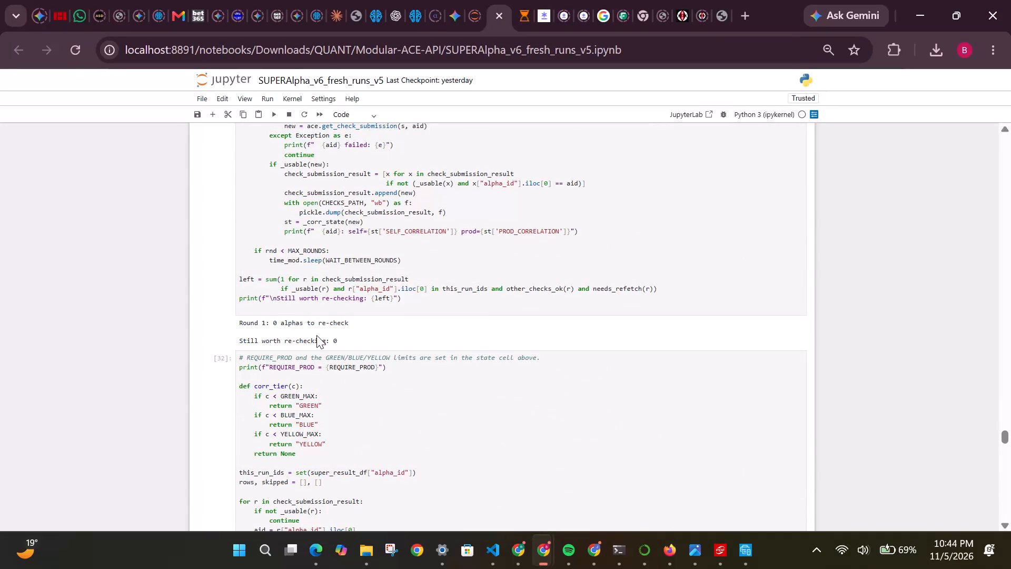
scroll(316, 335, "up", 2)
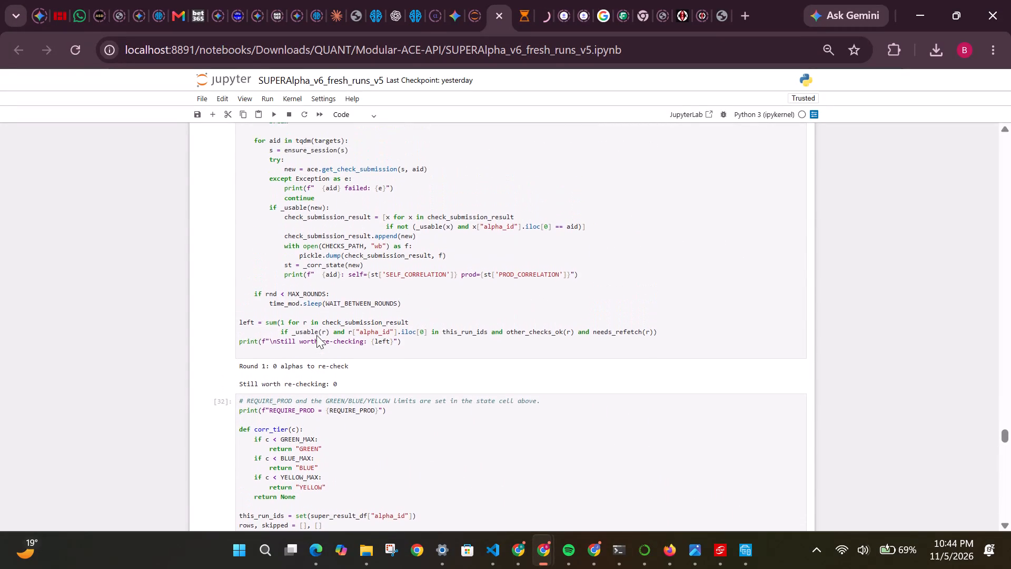
scroll(316, 335, "up", 5)
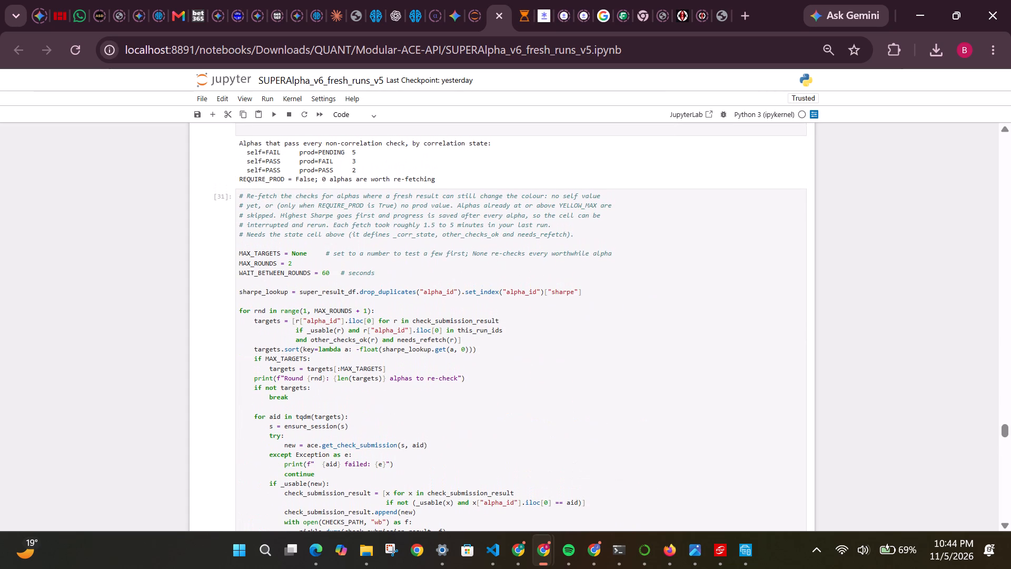
scroll(298, 388, "up", 4)
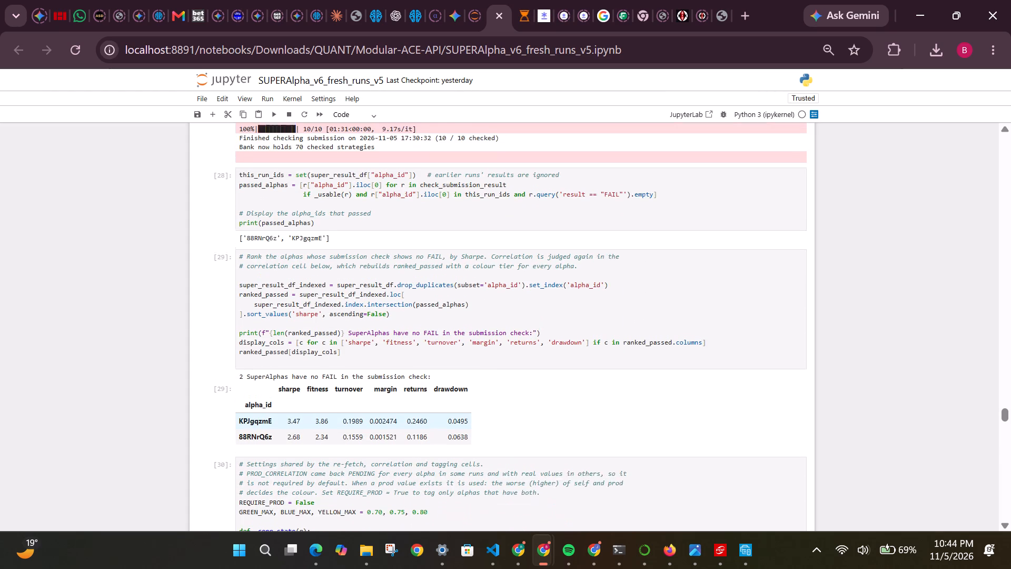
scroll(298, 388, "up", 3)
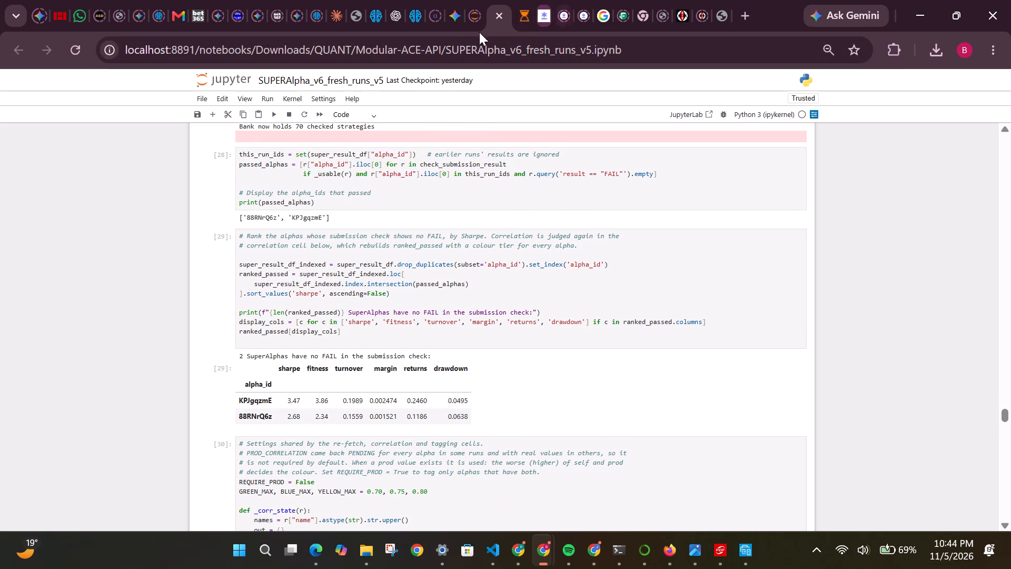
left_click(412, 12)
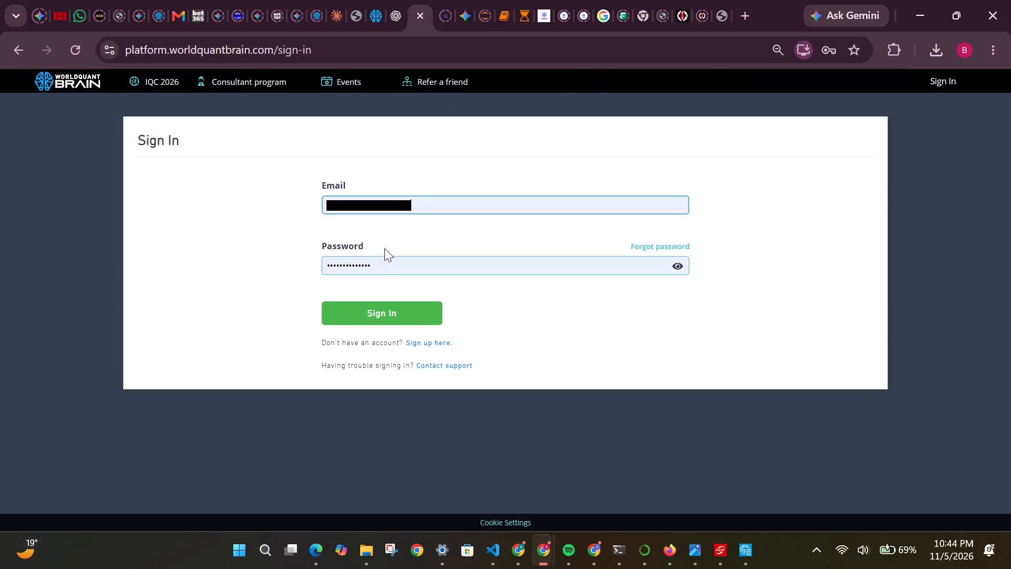
left_click(372, 312)
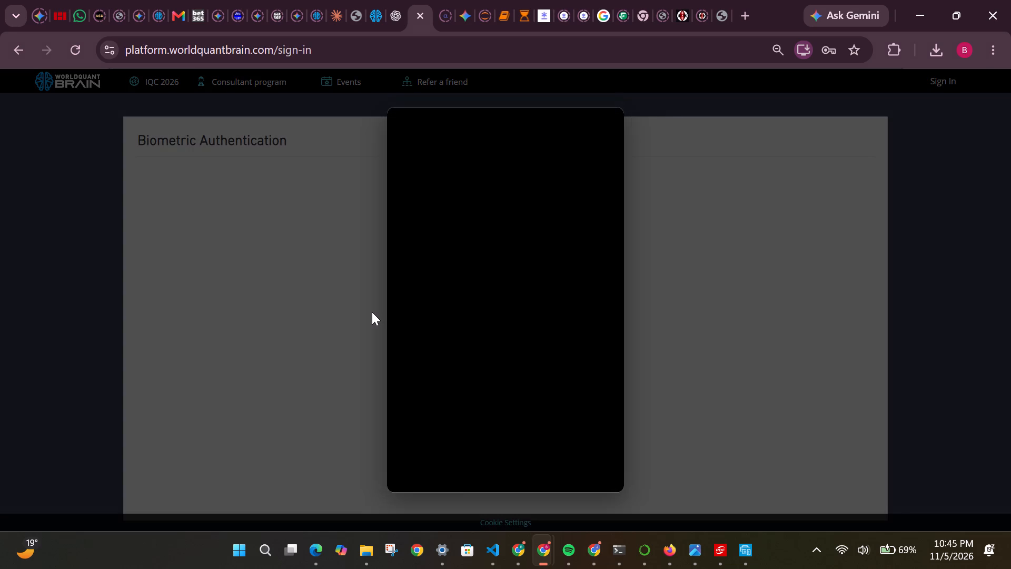
left_click(564, 433)
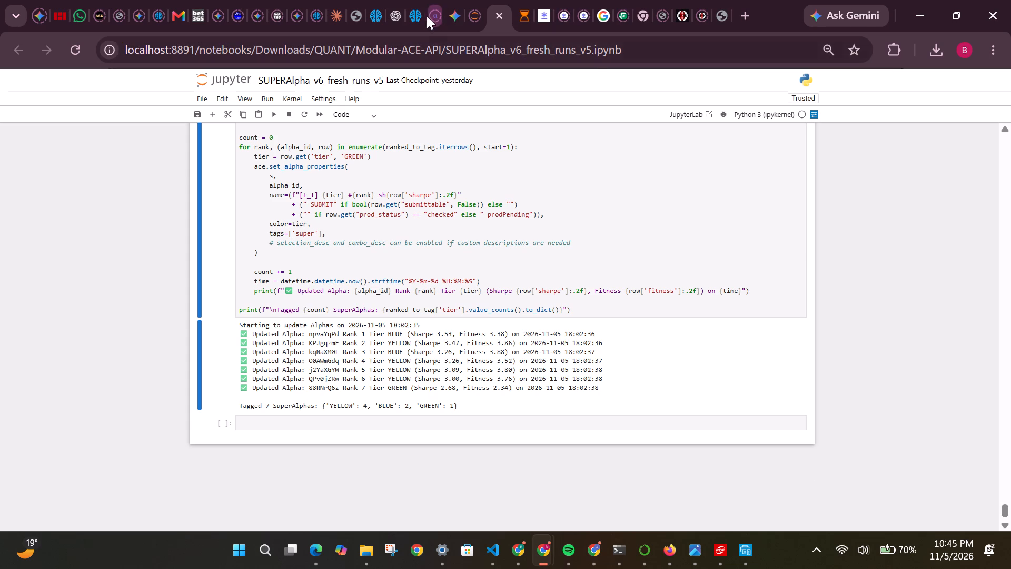
Go back to the BRAIN sign-in page and finish the biometric identity verification to complete the login.
left_click(412, 9)
left_click(479, 387)
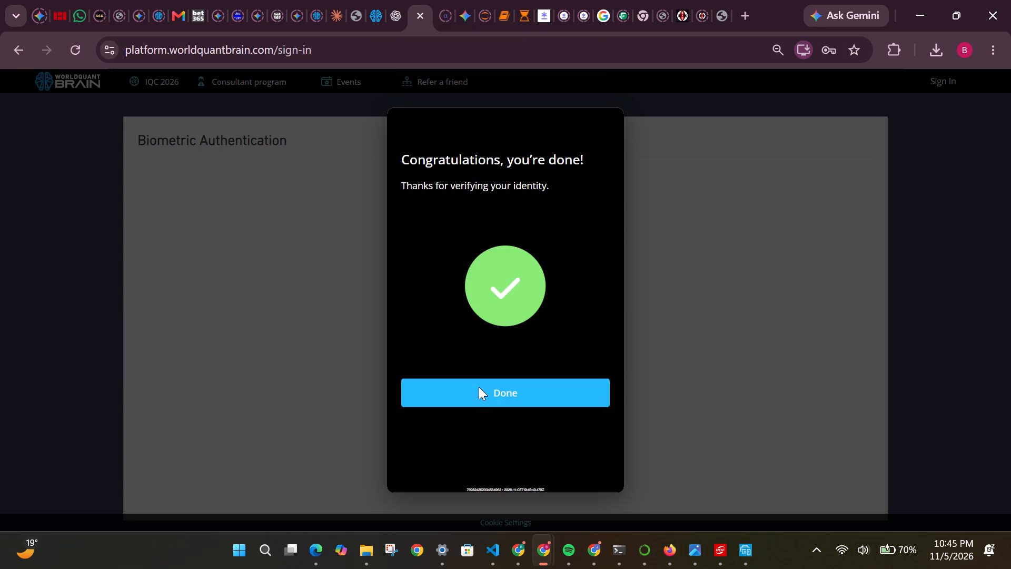
Copy the alpha ID 88RNrQ6z of the rank 7 GREEN tier entry from the SUPERAlpha notebook's tagging output.
left_click(500, 24)
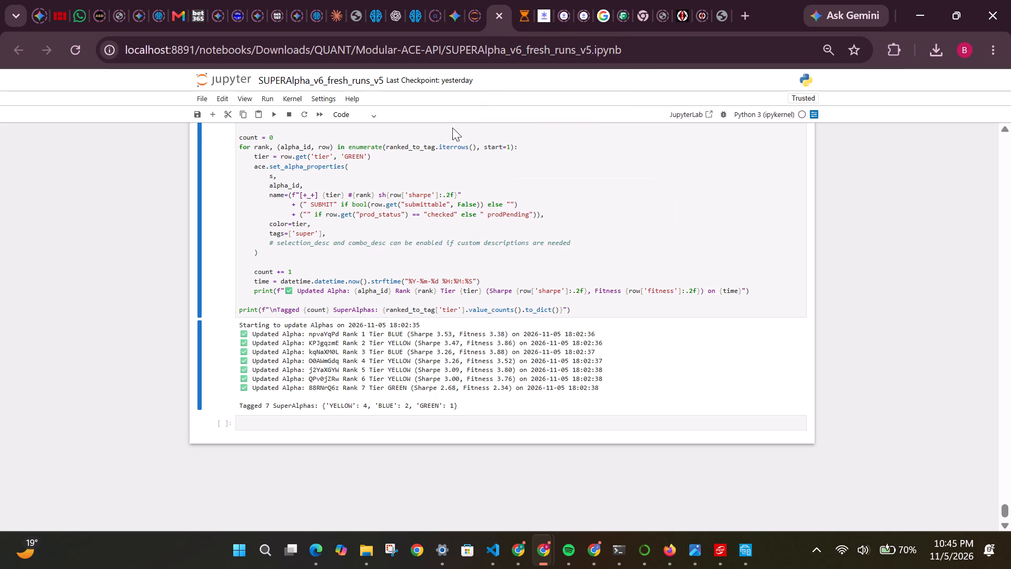
double_click(318, 388)
key("ctrl+c")
Switch to the signed-in BRAIN platform and open the list of unsubmitted alphas.
left_click(411, 21)
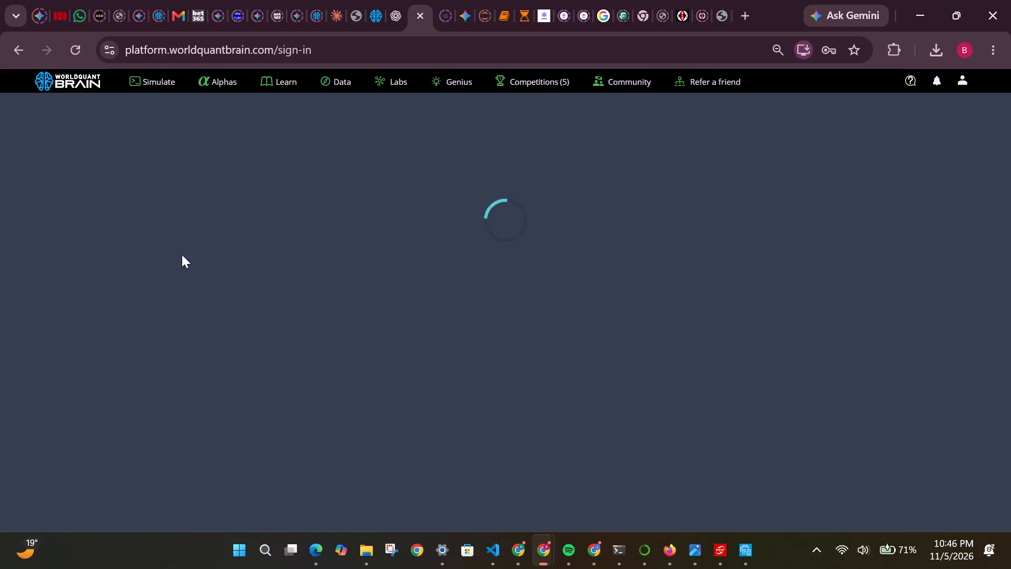
left_click(218, 82)
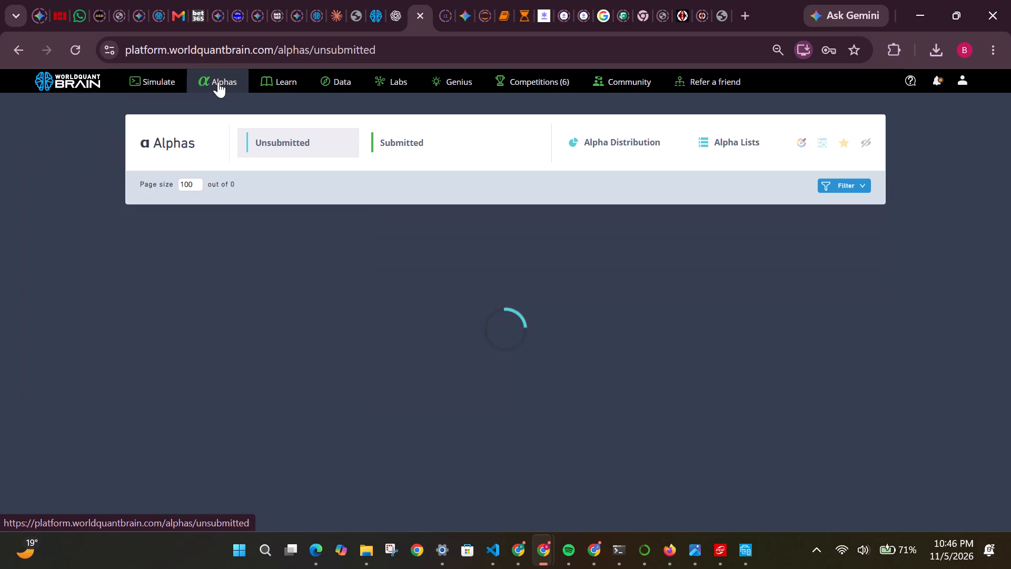
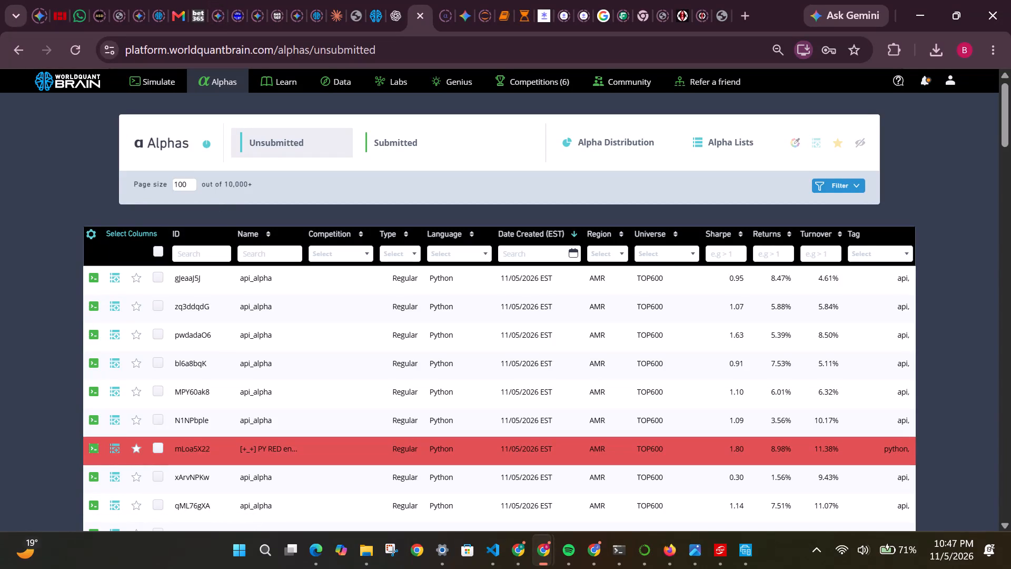
Filter the unsubmitted alphas by the copied alpha ID 88RNrQ6z.
left_click(272, 253)
left_click(209, 249)
key("ctrl+v")
key("BackSpace")
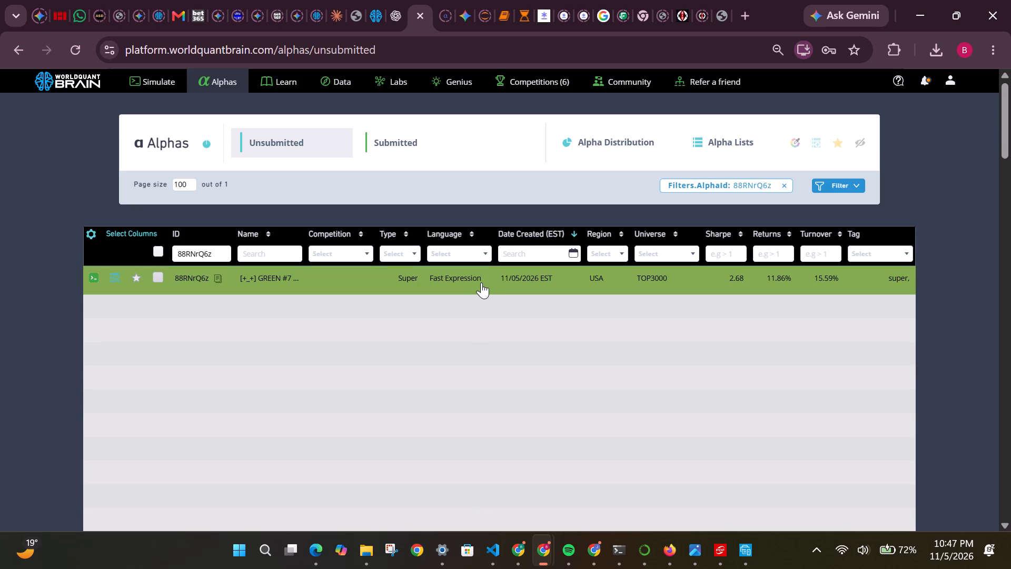
Open the details of alpha 88RNrQ6z and show its test period.
left_click(481, 281)
left_click(483, 458)
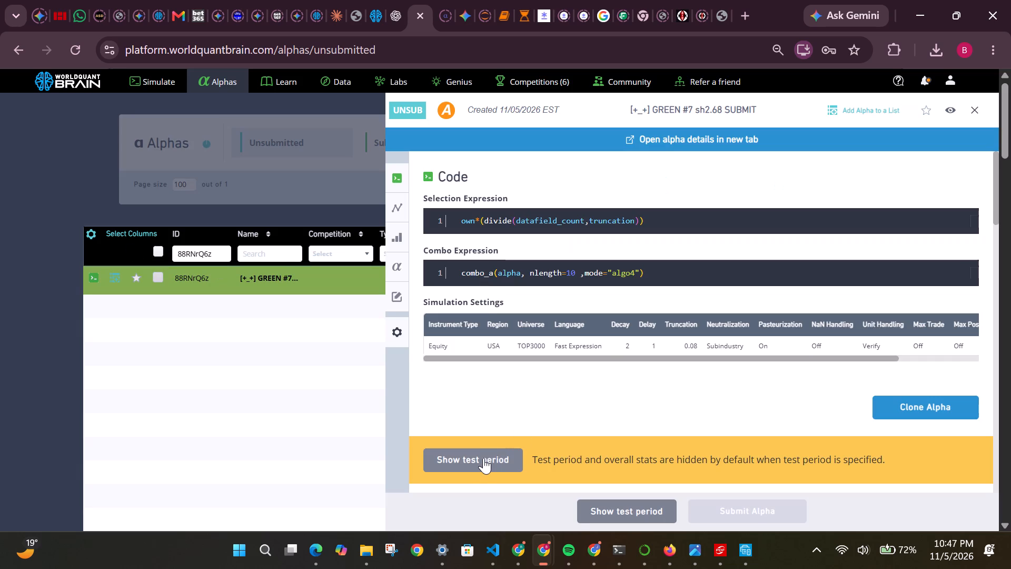
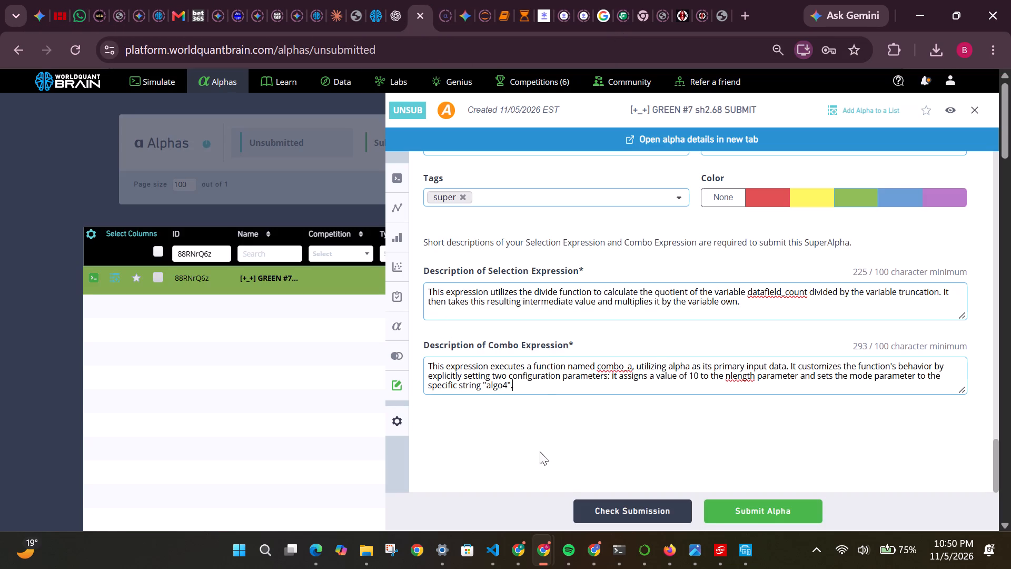
Run the submission check on alpha 88RNrQ6z.
left_click(660, 507)
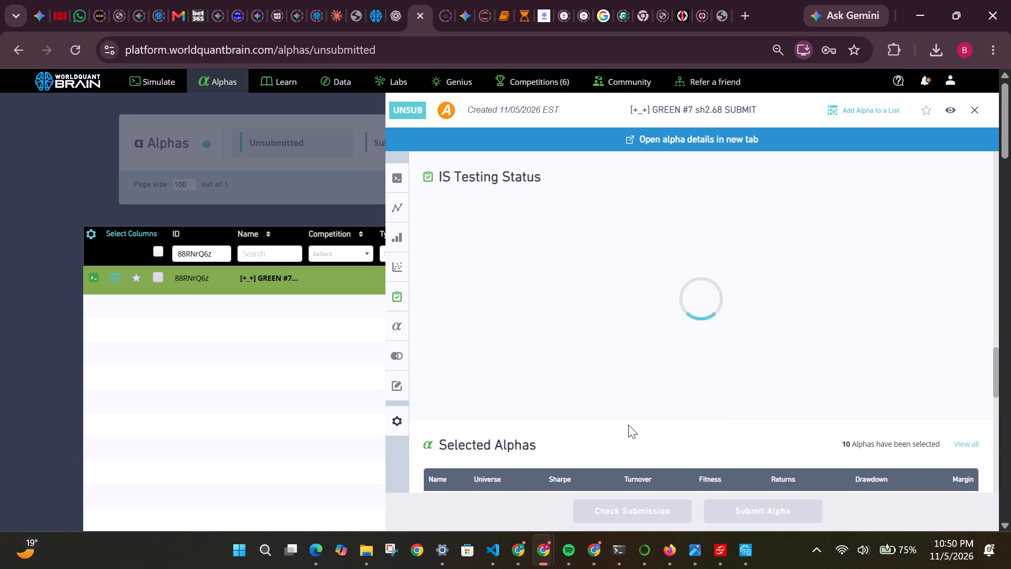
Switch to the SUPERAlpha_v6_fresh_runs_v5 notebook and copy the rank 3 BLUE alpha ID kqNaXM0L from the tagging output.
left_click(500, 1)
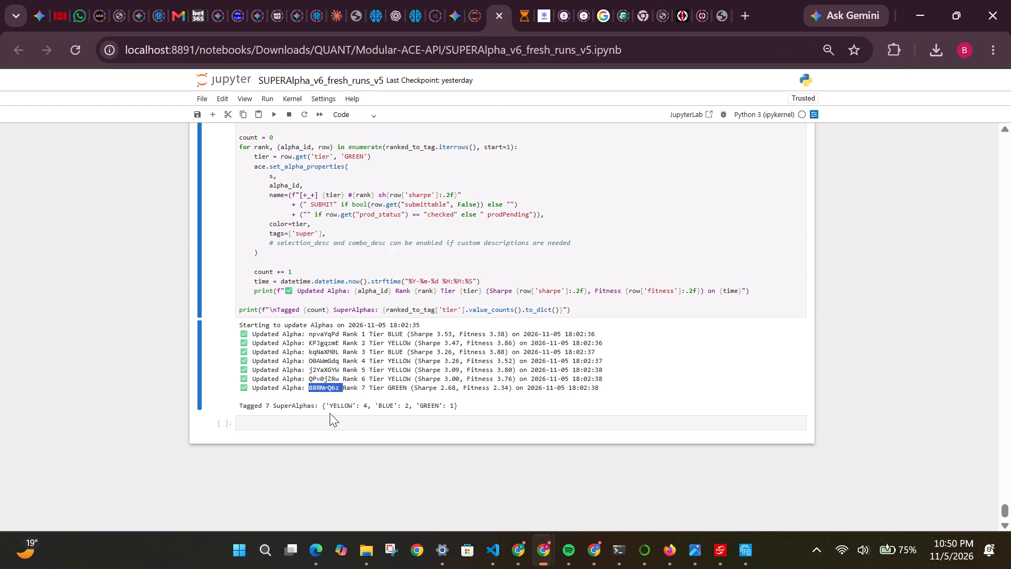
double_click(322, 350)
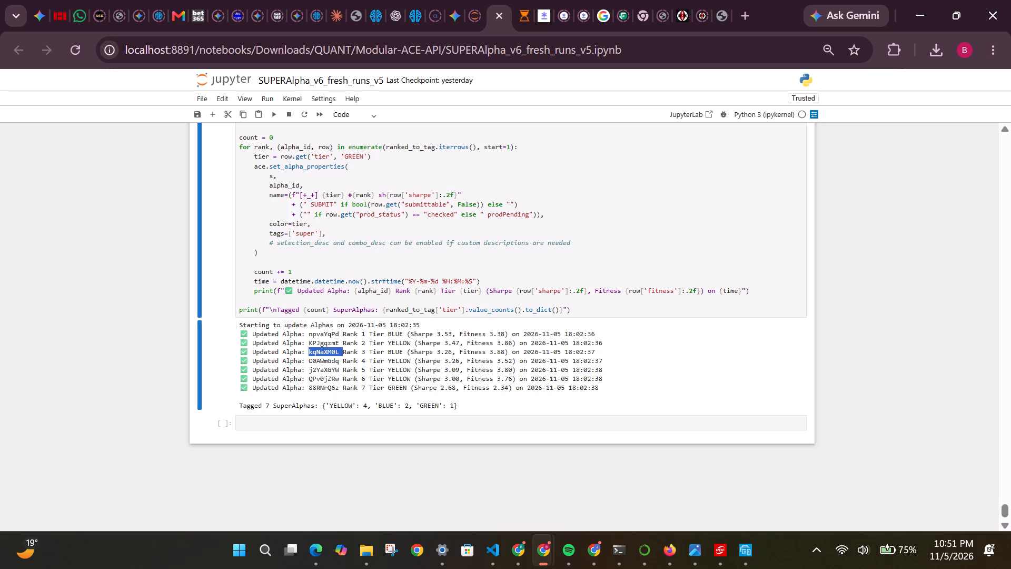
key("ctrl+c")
Review the notebook's earlier output: the candidates' correlation partners, the yield log tables and the table of all tiered alphas.
scroll(322, 350, "up", 5)
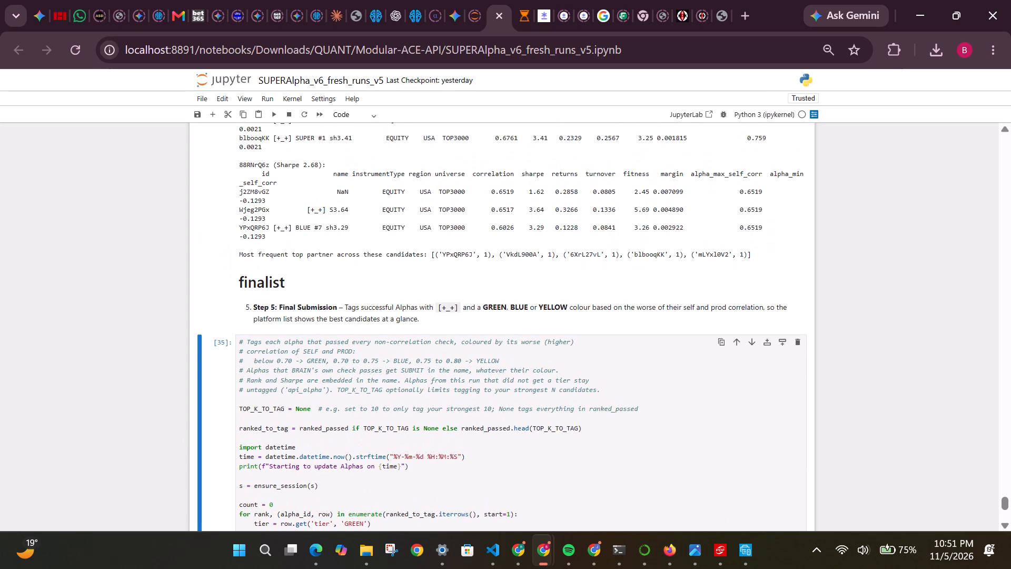
scroll(322, 350, "up", 3)
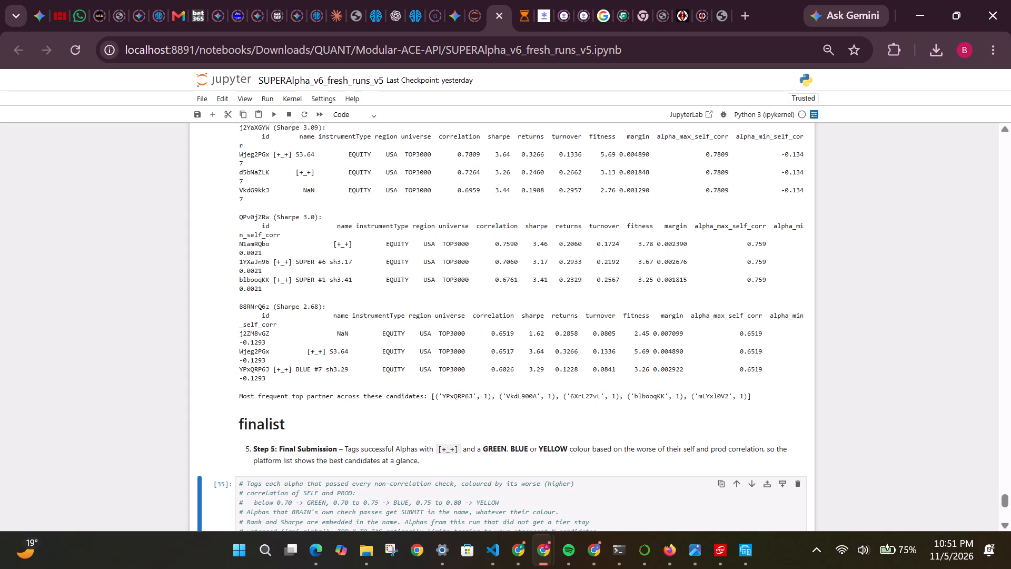
scroll(322, 350, "up", 7)
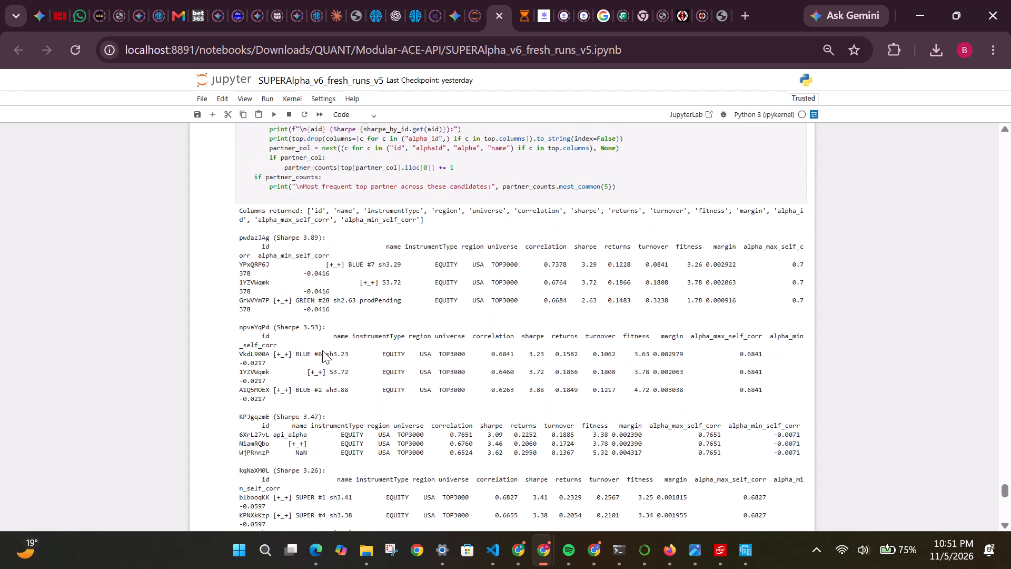
scroll(322, 350, "up", 6)
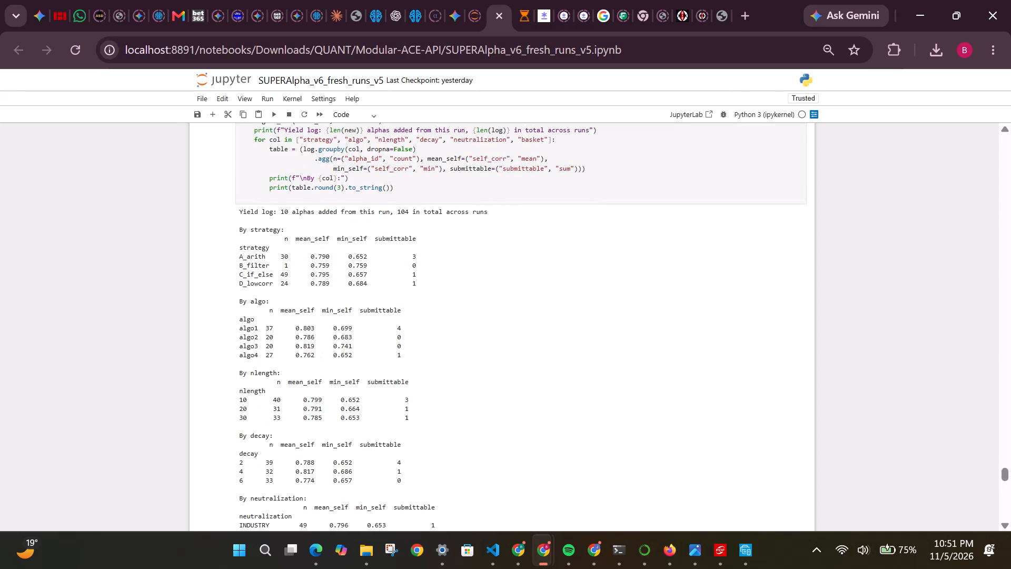
scroll(322, 350, "up", 2)
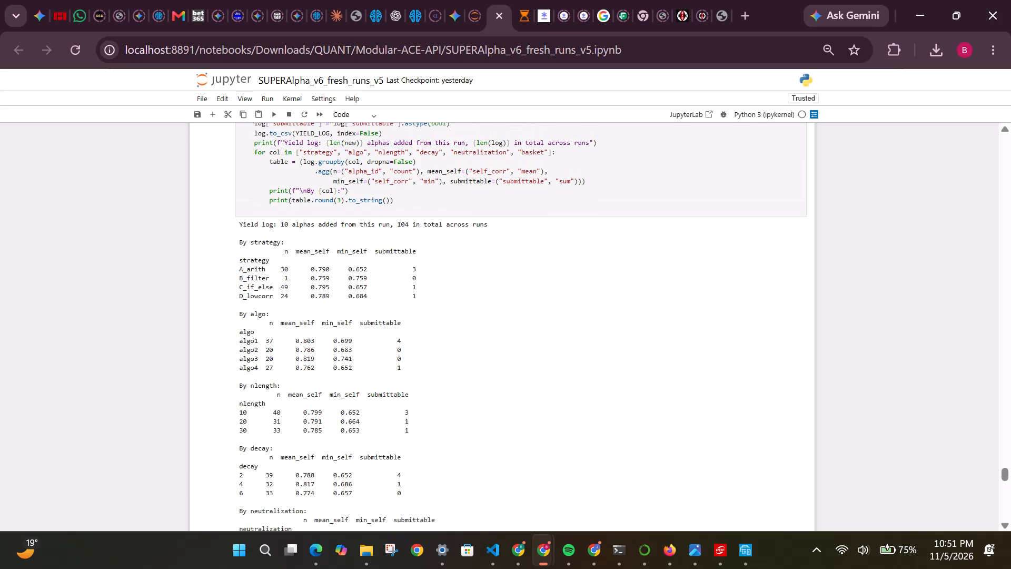
scroll(322, 350, "up", 8)
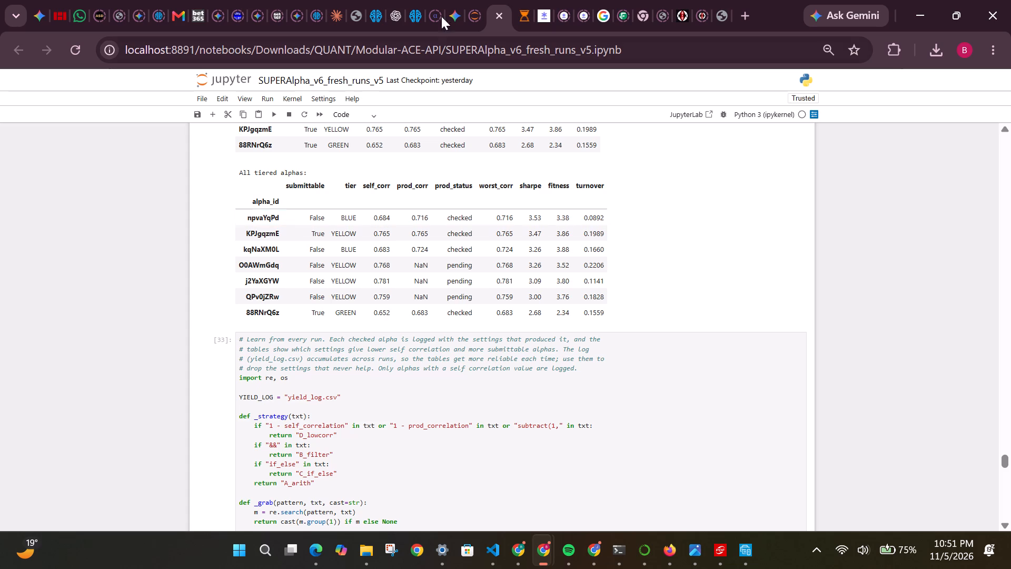
Return to alpha 88RNrQ6z on BRAIN and expand the list of passed tests in IS Testing Status.
left_click(413, 20)
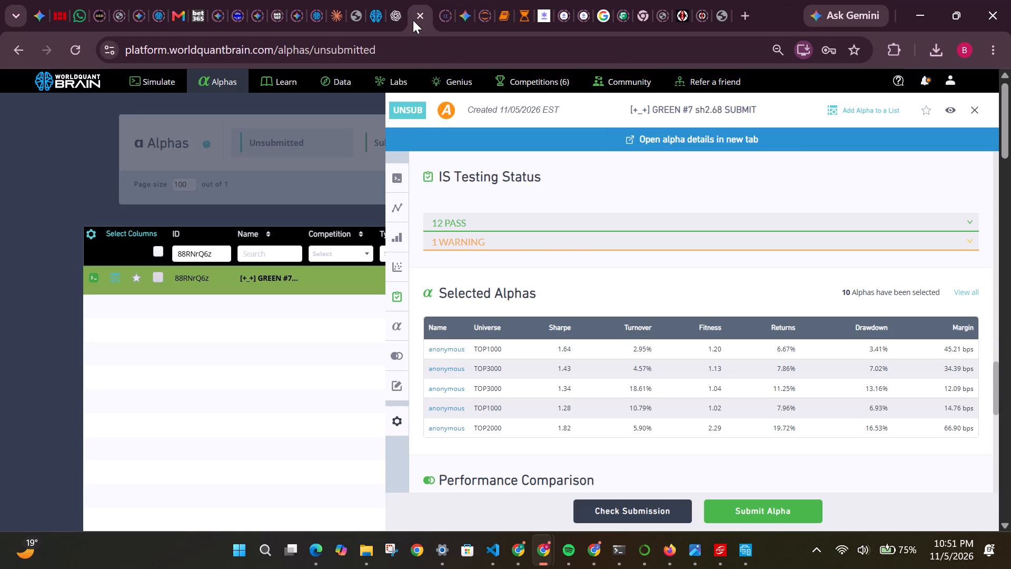
left_click(500, 222)
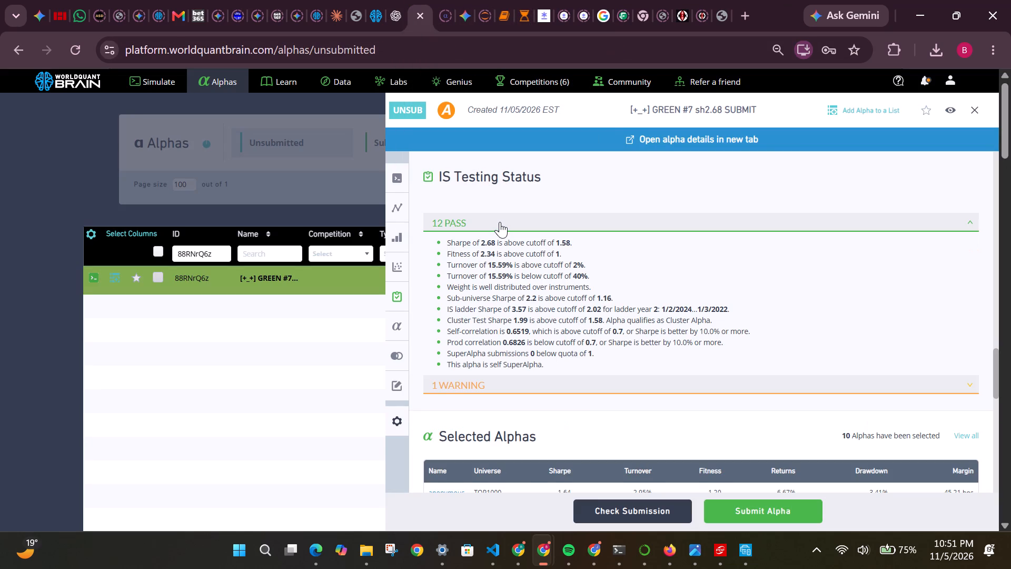
Copy alpha ID npvaYqPd from the notebook's tiered alphas table, filter the other BRAIN tab's unsubmitted list by it, and open that alpha.
left_click(371, 13)
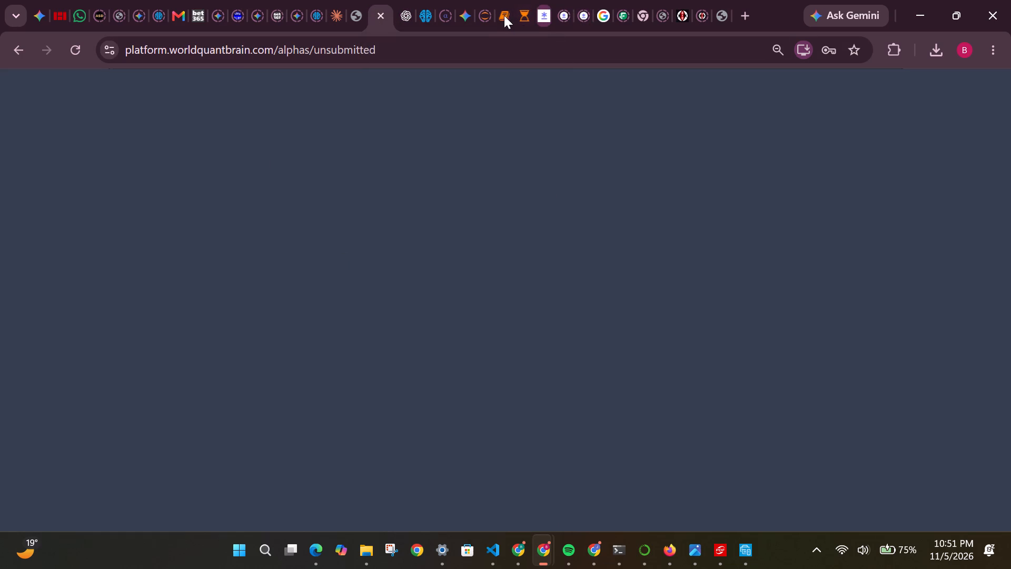
left_click(503, 15)
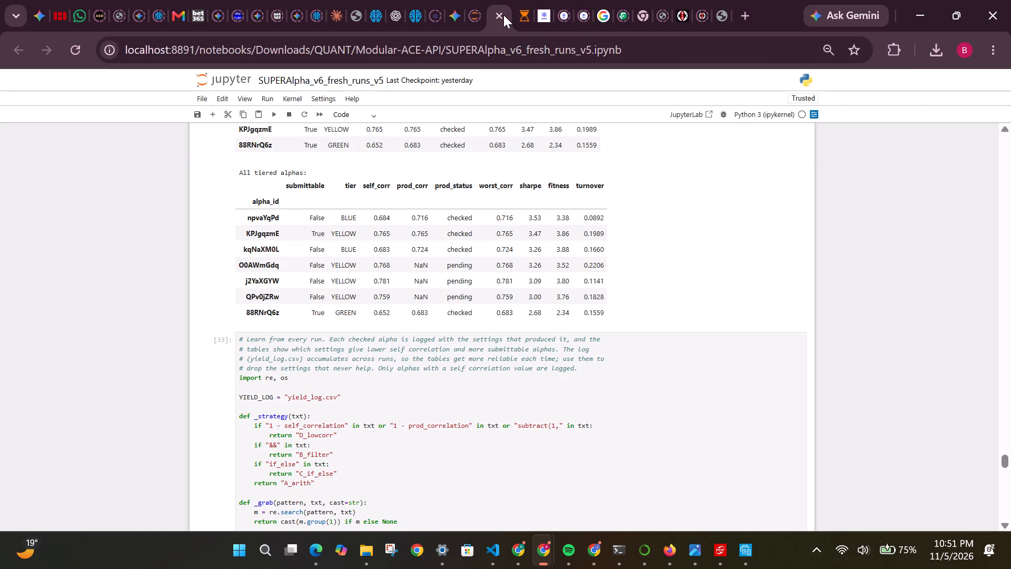
double_click(263, 216)
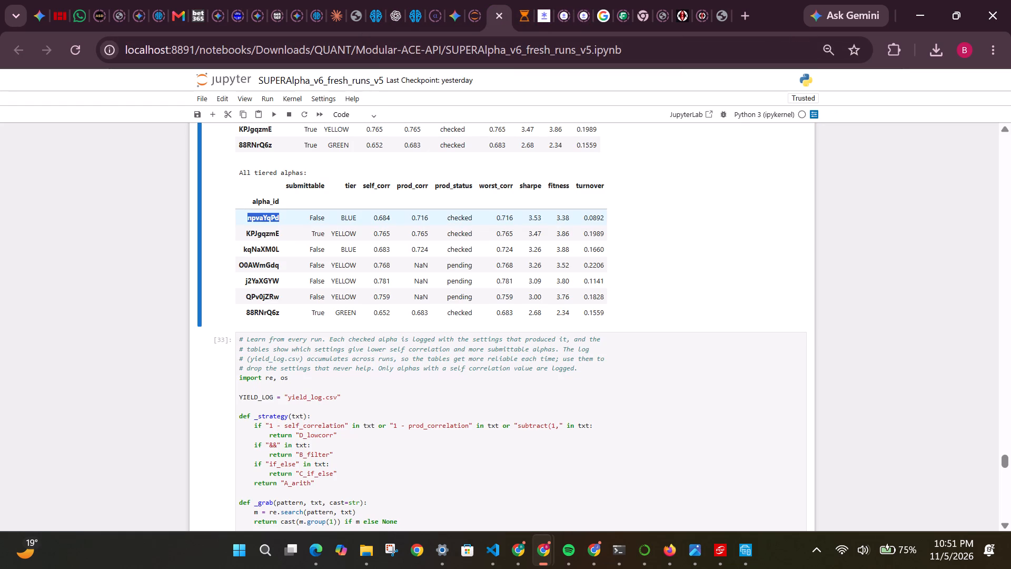
key("ctrl+c")
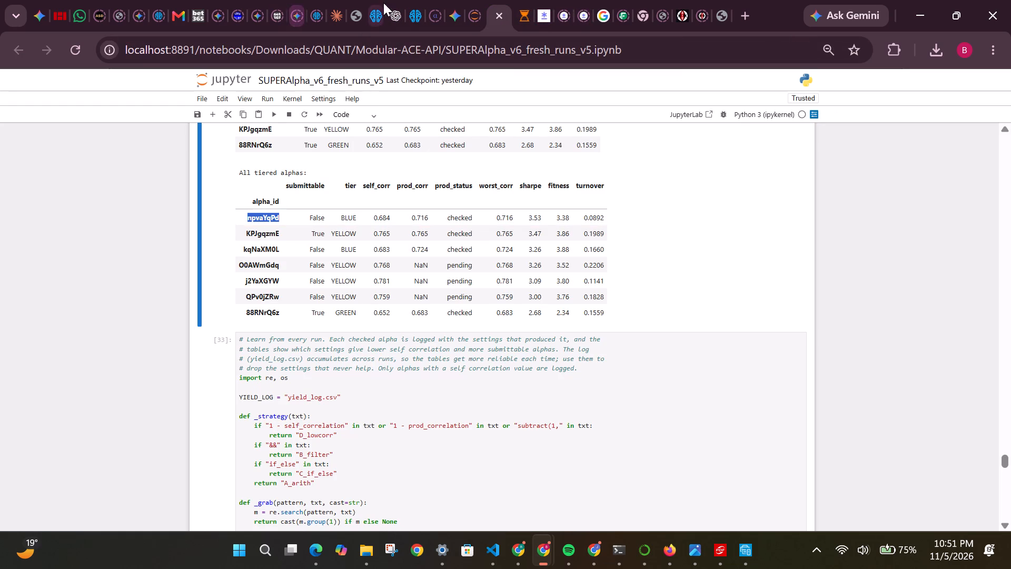
left_click(420, 8)
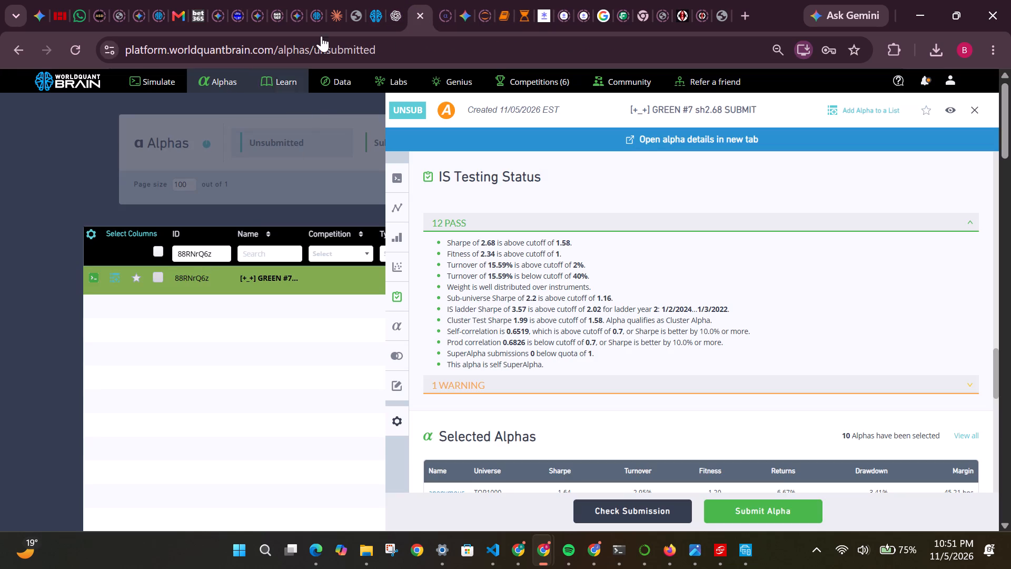
left_click(370, 8)
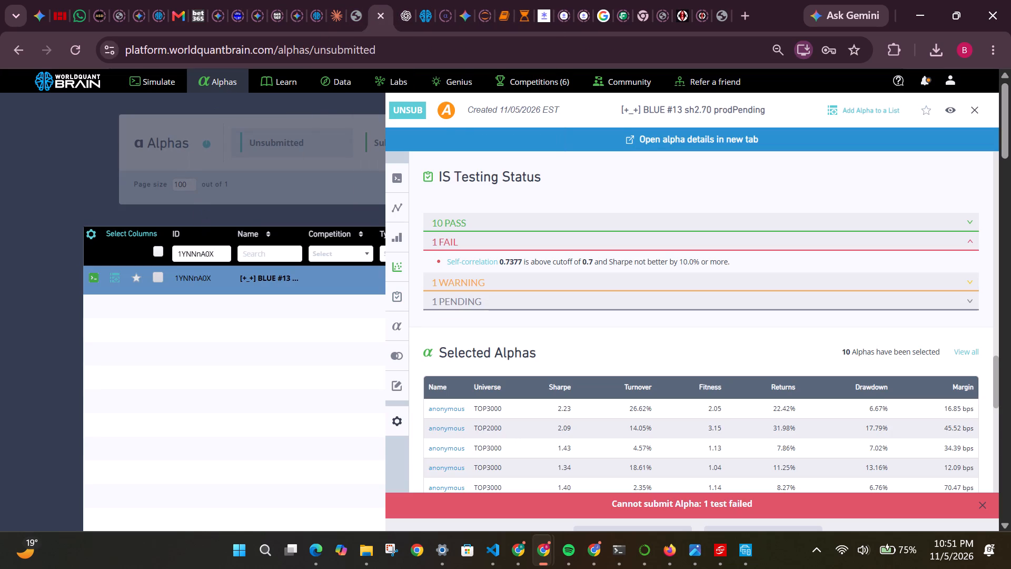
triple_click(208, 247)
key("ctrl+v")
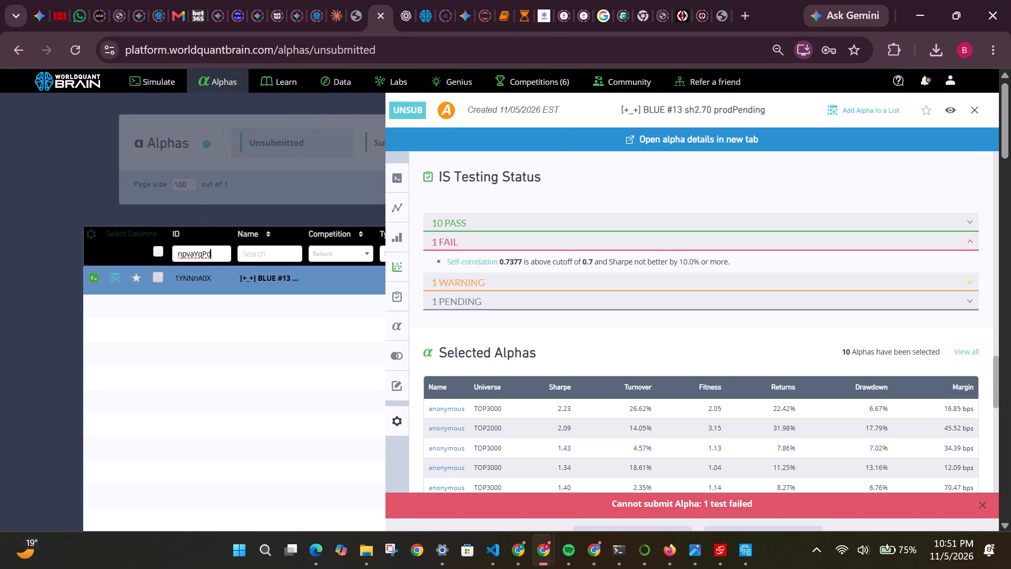
left_click(246, 279)
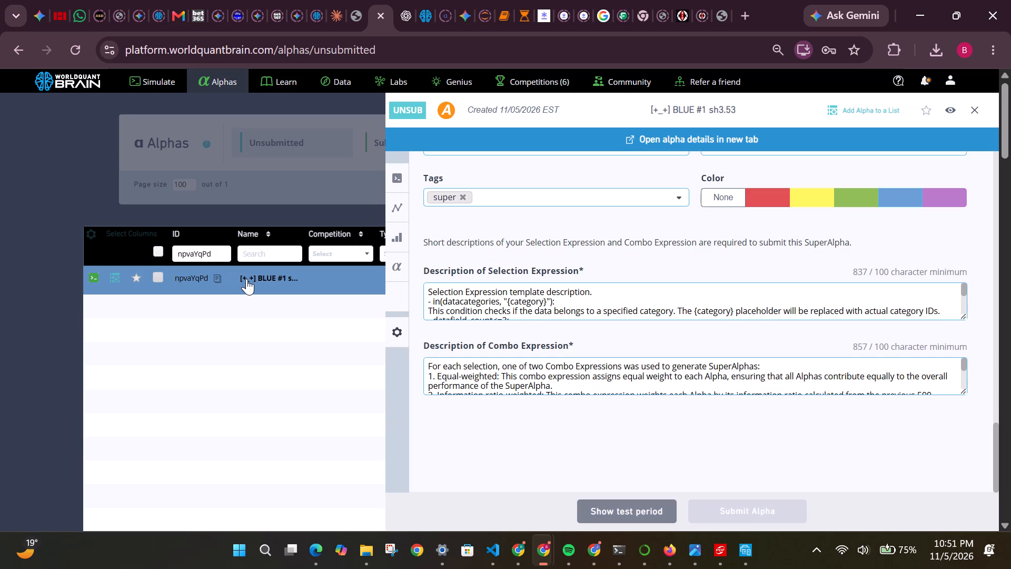
Request the Self Correlation and Prod Correlation of alpha npvaYqPd and expand the warning in its IS Testing Status.
left_click(586, 511)
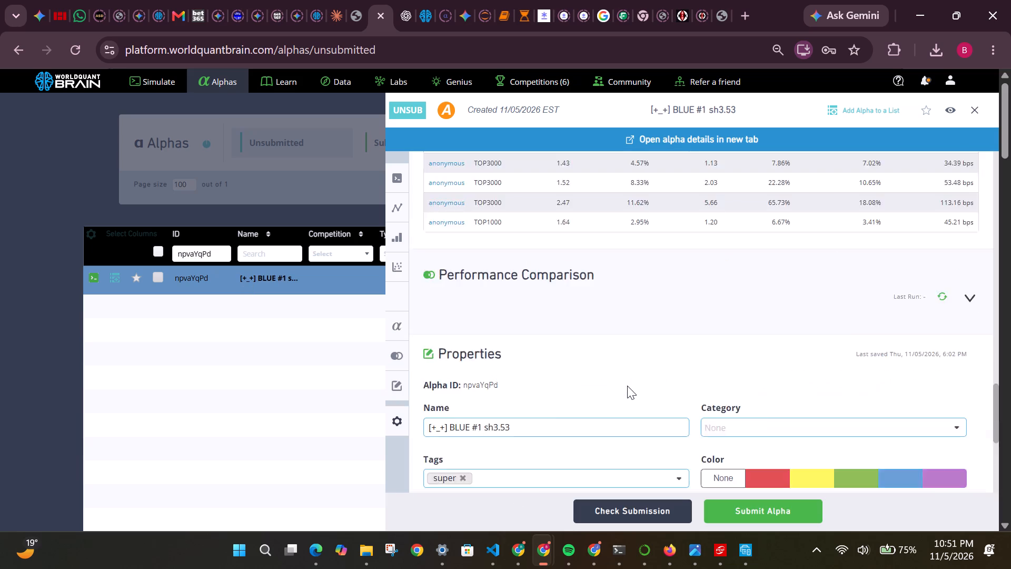
scroll(627, 386, "up", 2)
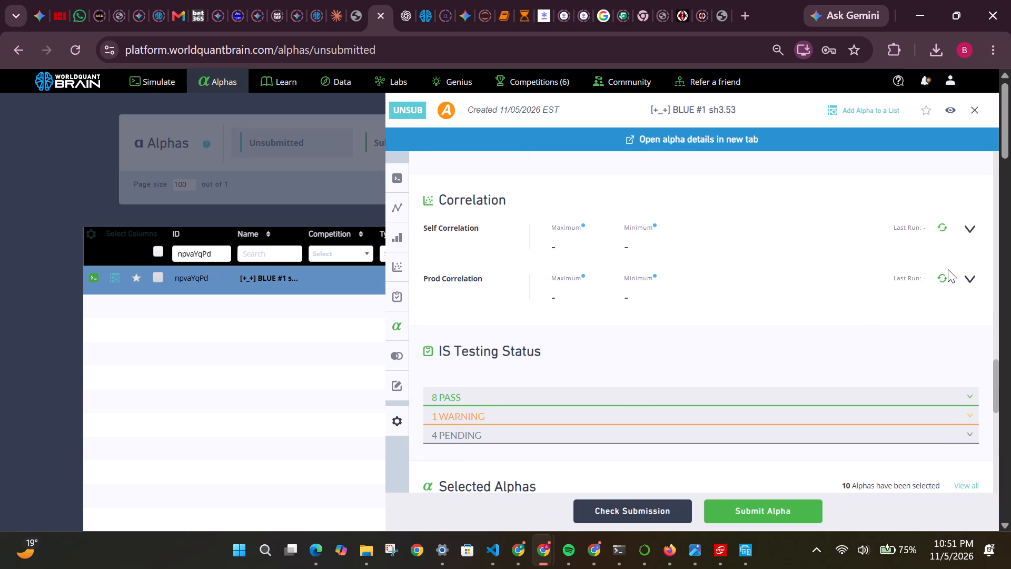
left_click(941, 276)
left_click(941, 231)
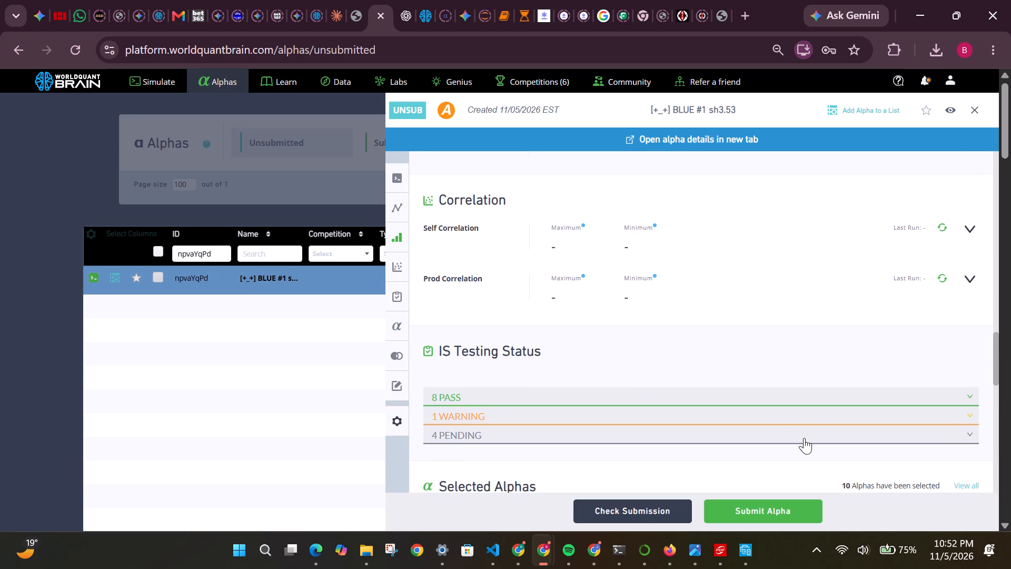
left_click(771, 411)
left_click(771, 411)
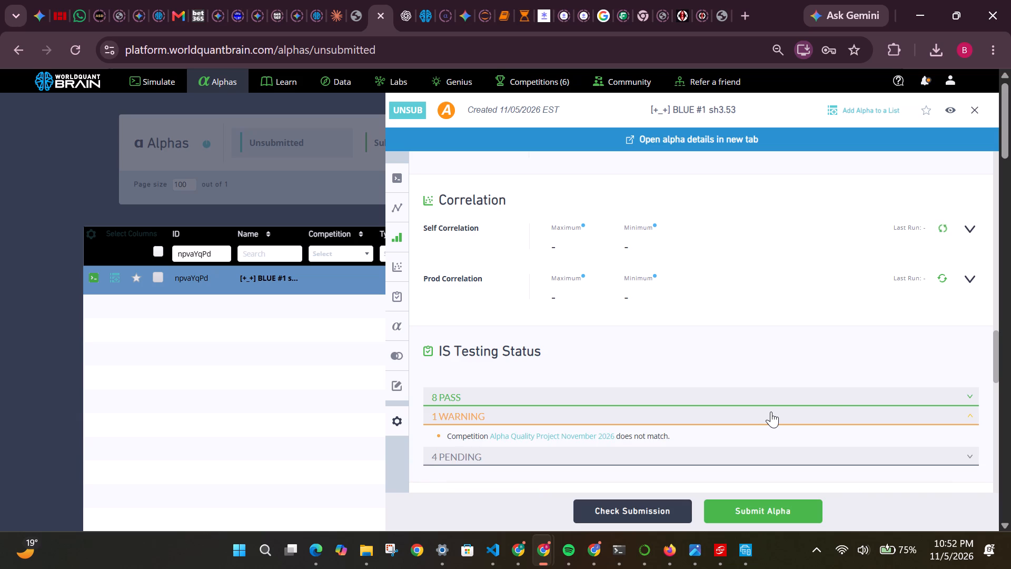
left_click(771, 411)
left_click(945, 279)
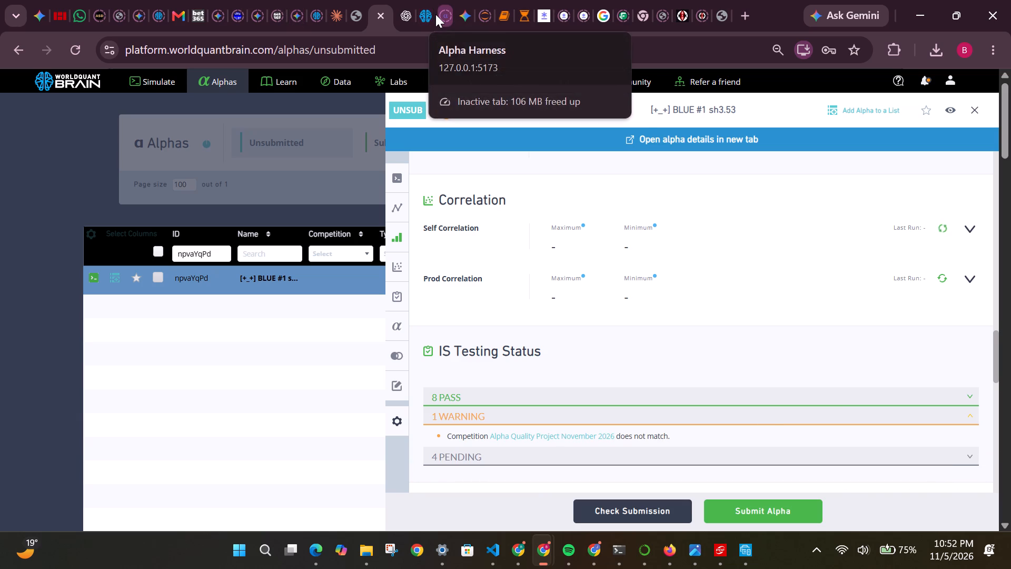
Return to alpha 88RNrQ6z on BRAIN and examine the warning in its IS Testing Status.
left_click(423, 14)
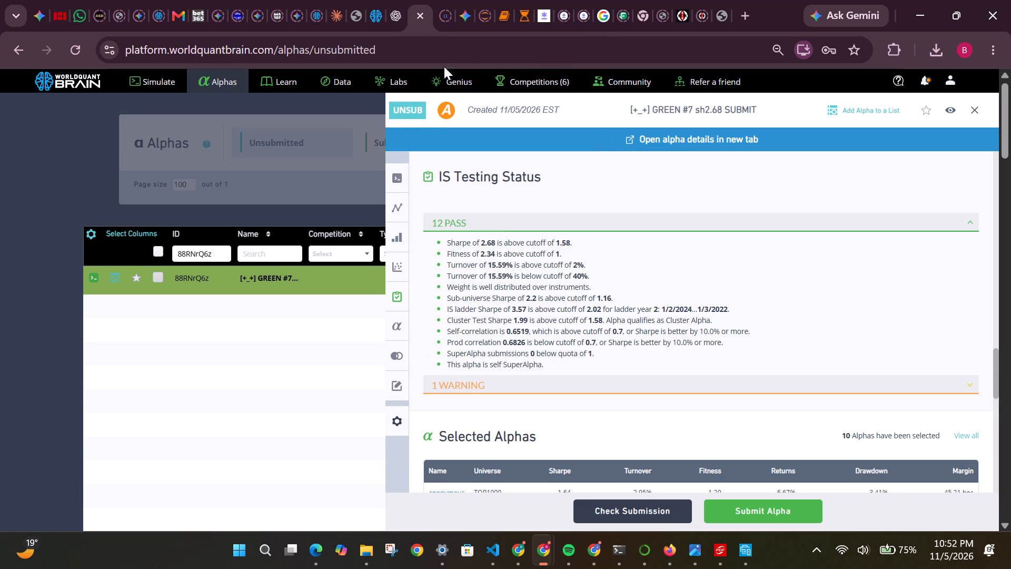
scroll(508, 210, "up", 3)
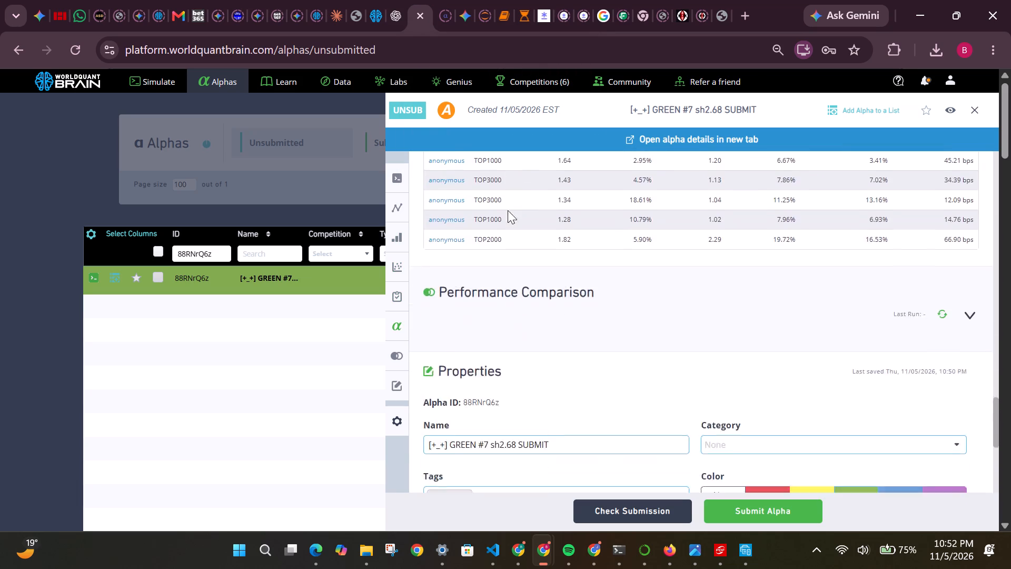
scroll(508, 210, "up", 1)
left_click(509, 293)
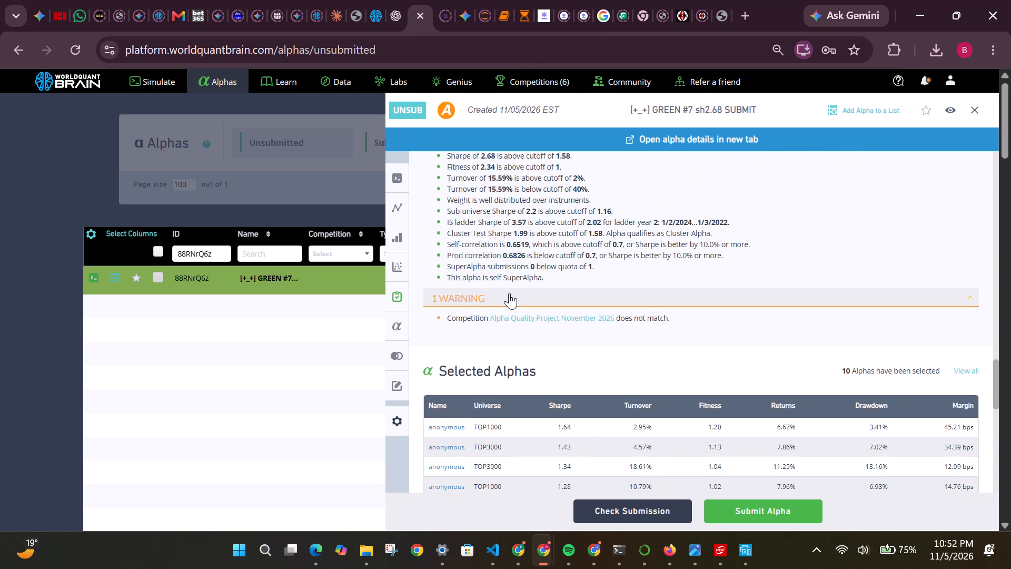
left_click(509, 293)
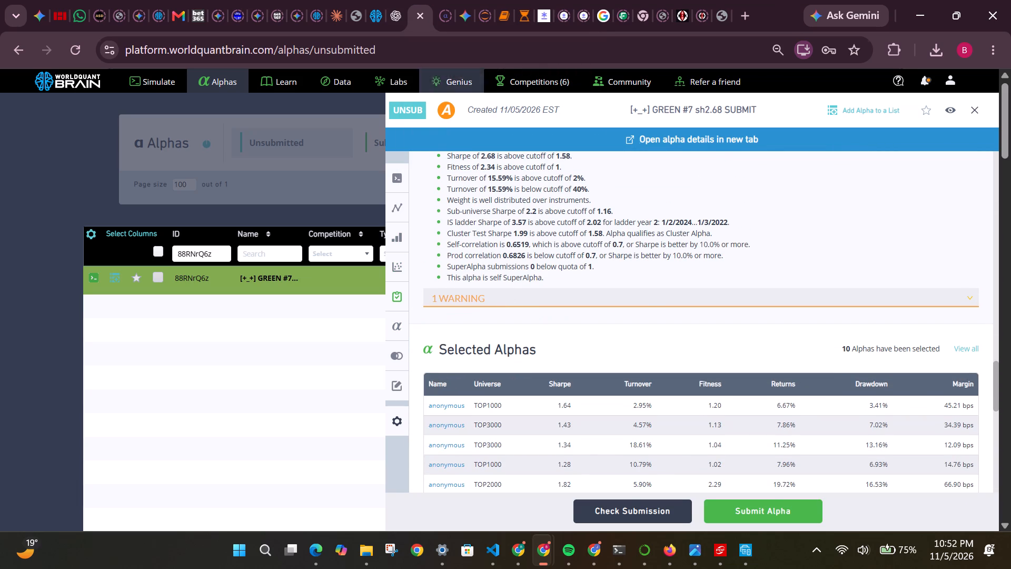
Return to alpha npvaYqPd on BRAIN and read its Self Correlation and Prod Correlation results.
left_click(379, 18)
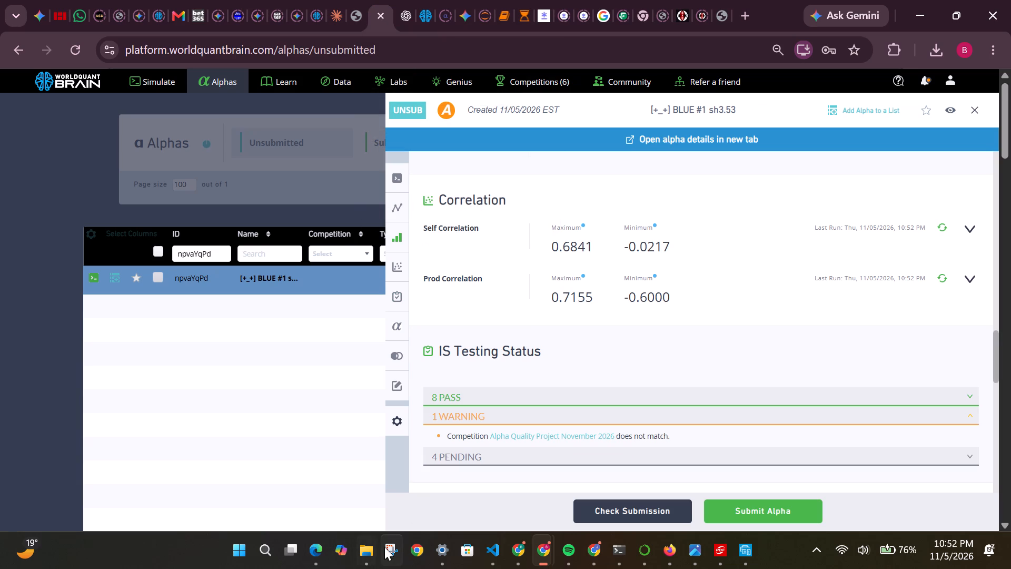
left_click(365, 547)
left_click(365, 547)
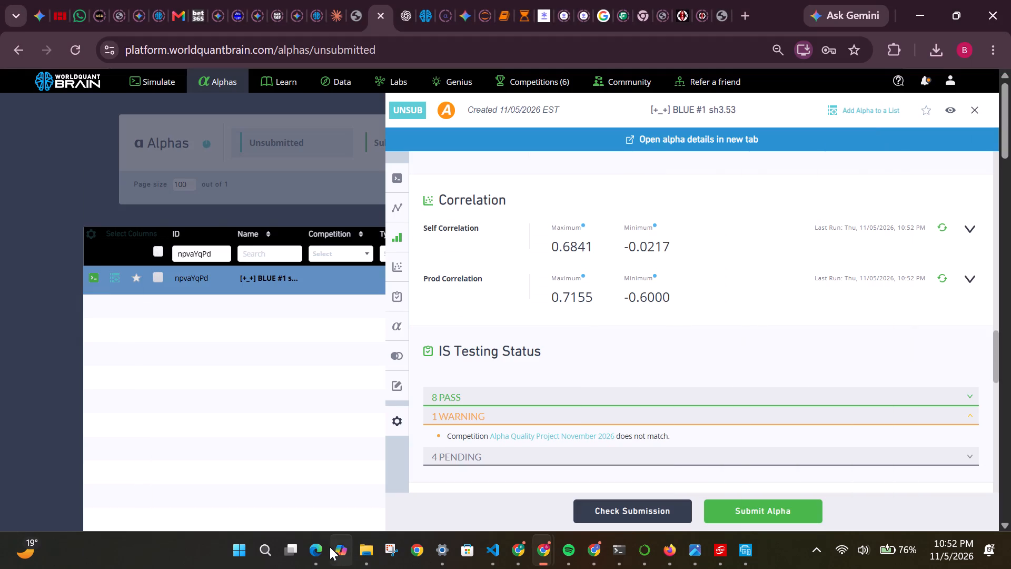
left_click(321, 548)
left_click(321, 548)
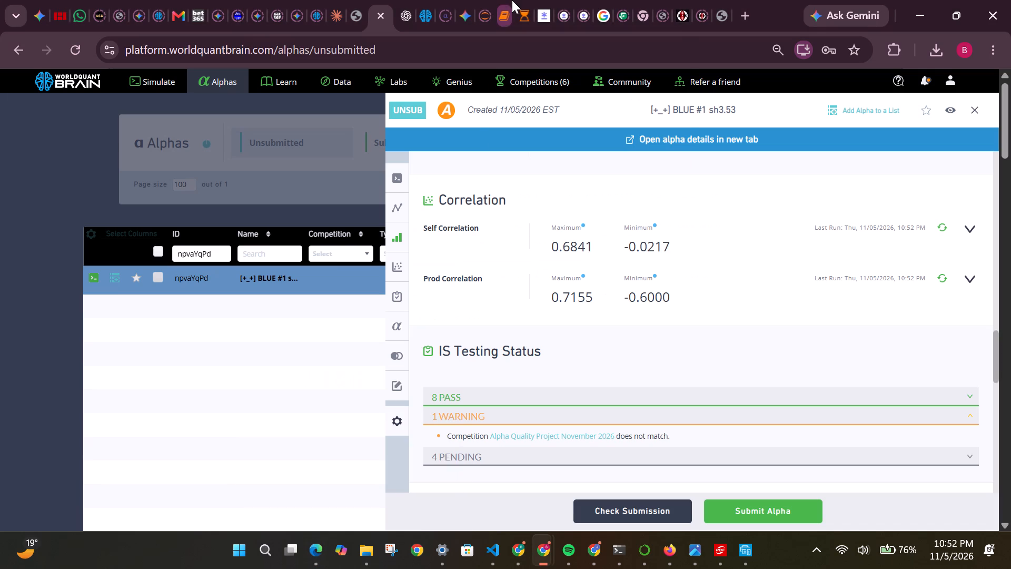
Recheck the tiered alphas table in the SUPERAlpha_v6_fresh_runs_v5 notebook and submit alpha 88RNrQ6z on BRAIN.
left_click(511, 0)
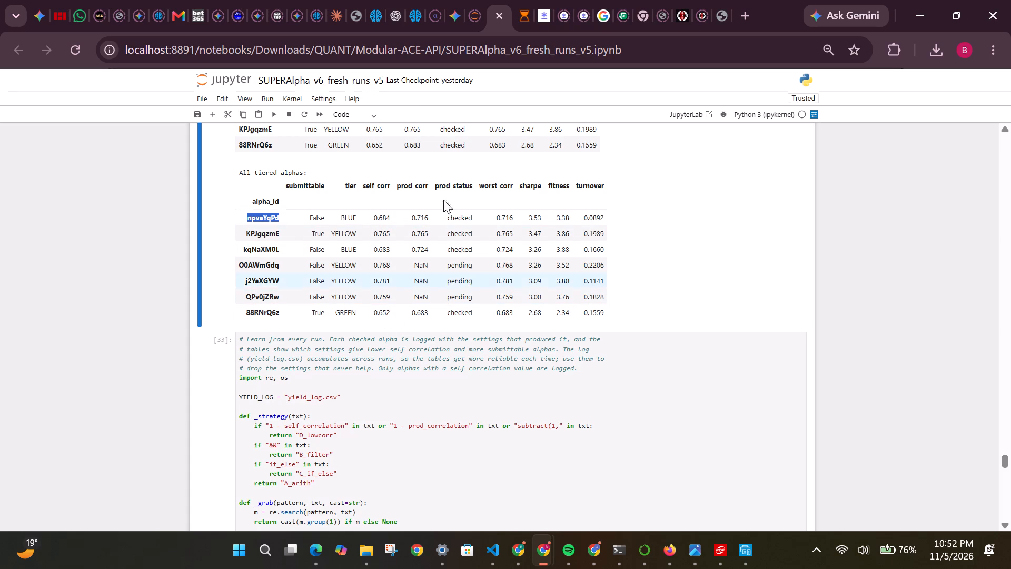
left_click(421, 14)
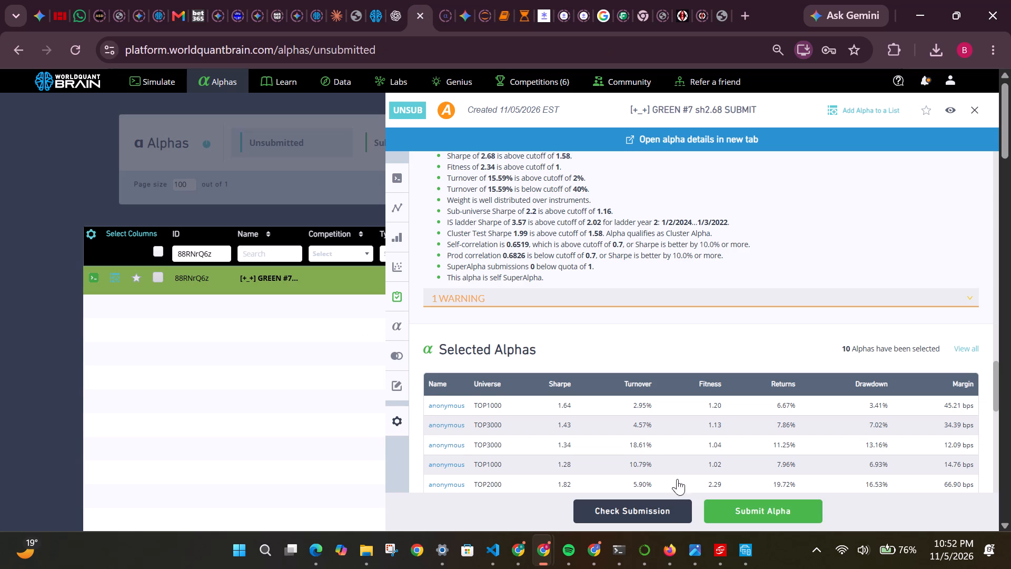
left_click(721, 502)
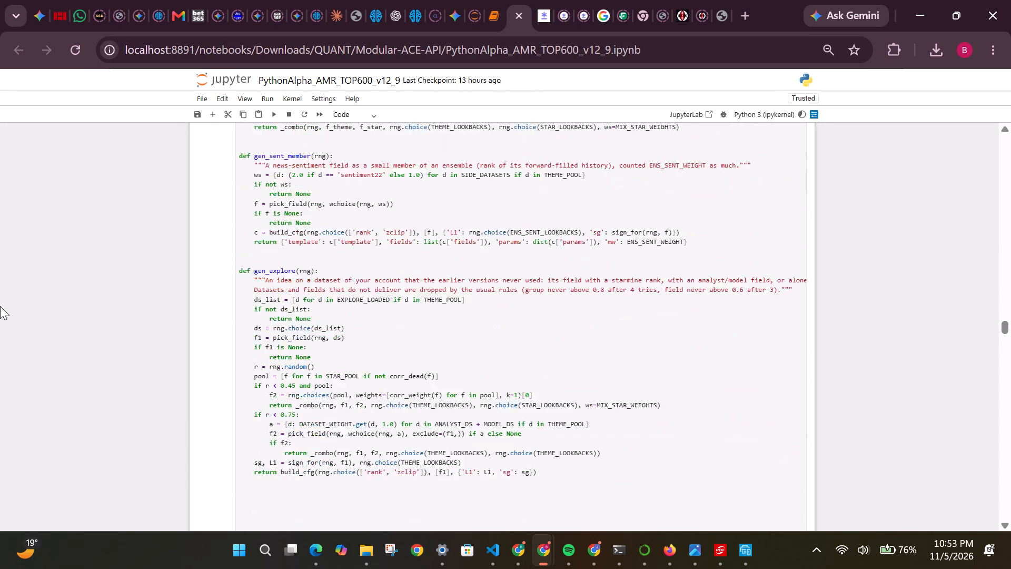
scroll(0, 306, "down", 11)
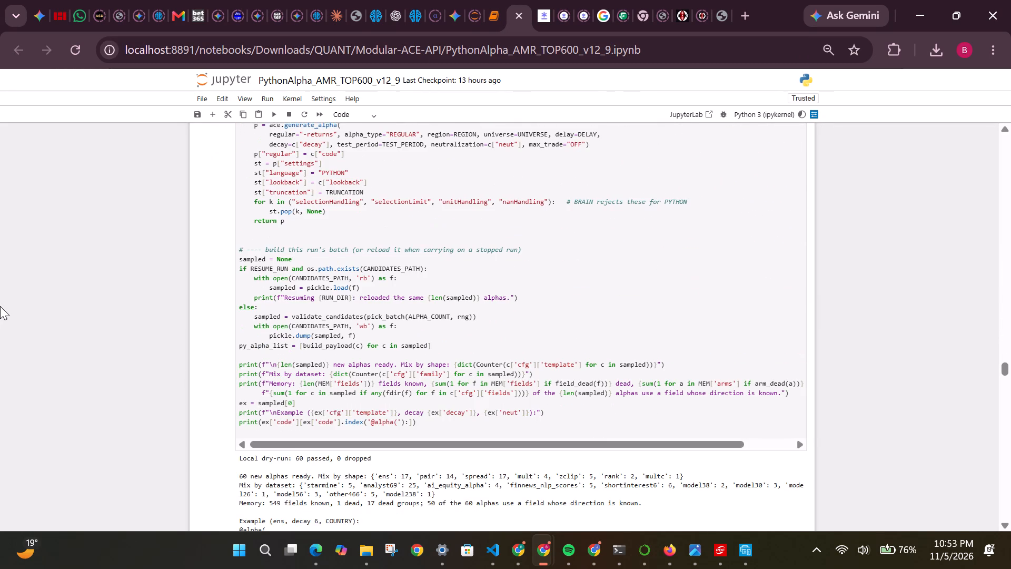
Close alpha 88RNrQ6z, clear the ID filter, and filter BRAIN's unsubmitted alphas by region AMR, creation date Today and Sharpe >1.58.
left_click(420, 16)
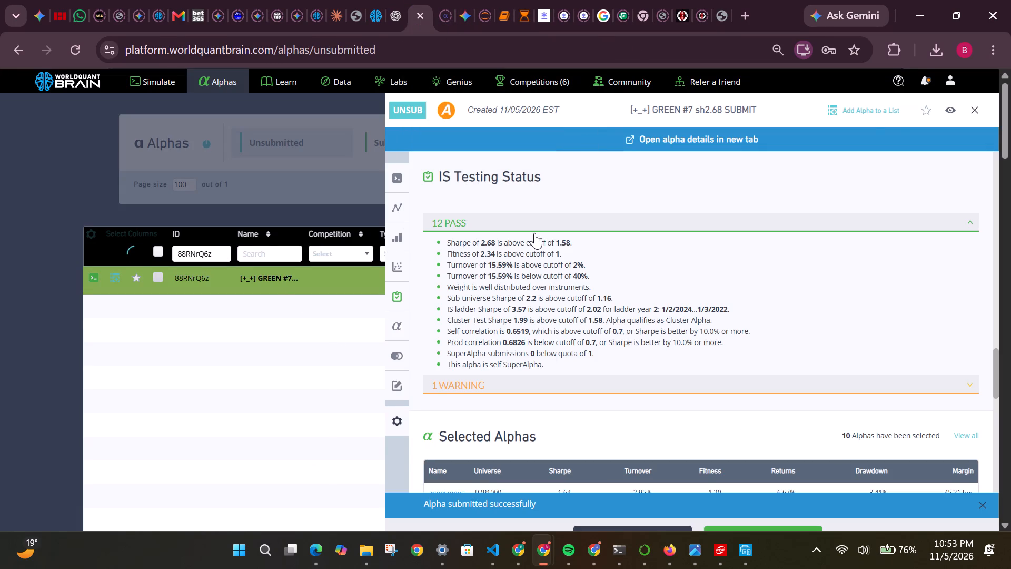
left_click(971, 111)
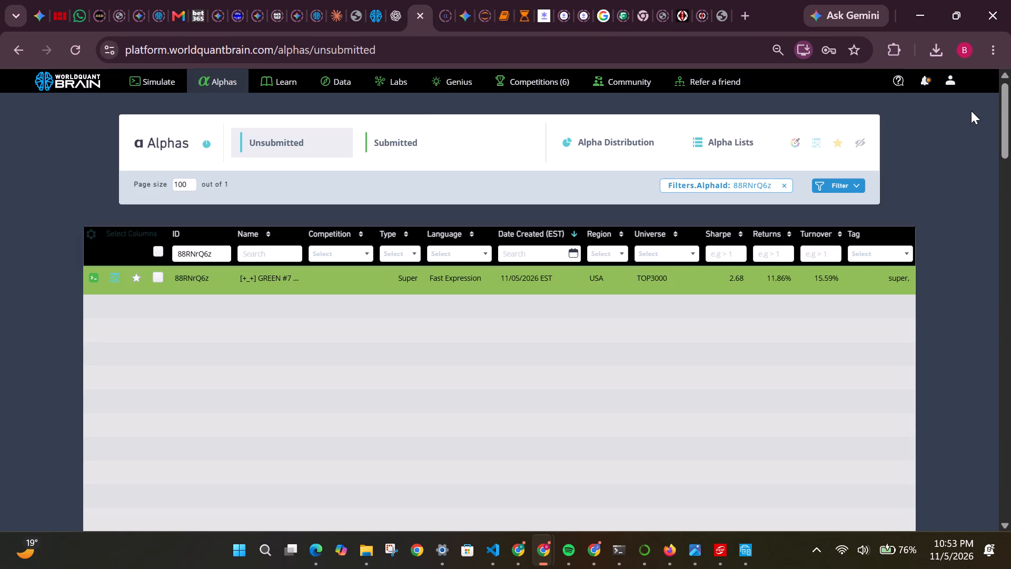
double_click(186, 257)
key("BackSpace")
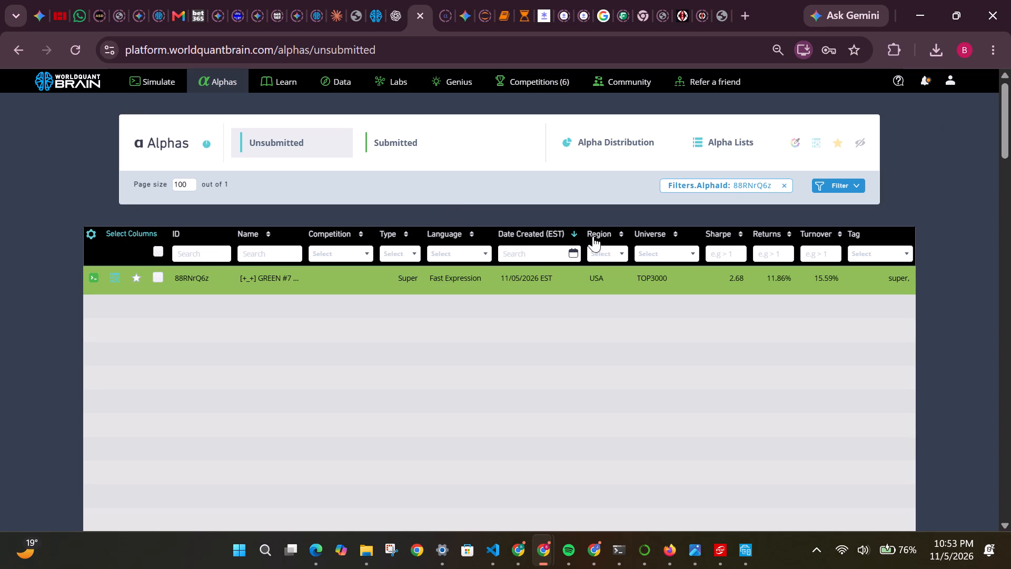
left_click(608, 247)
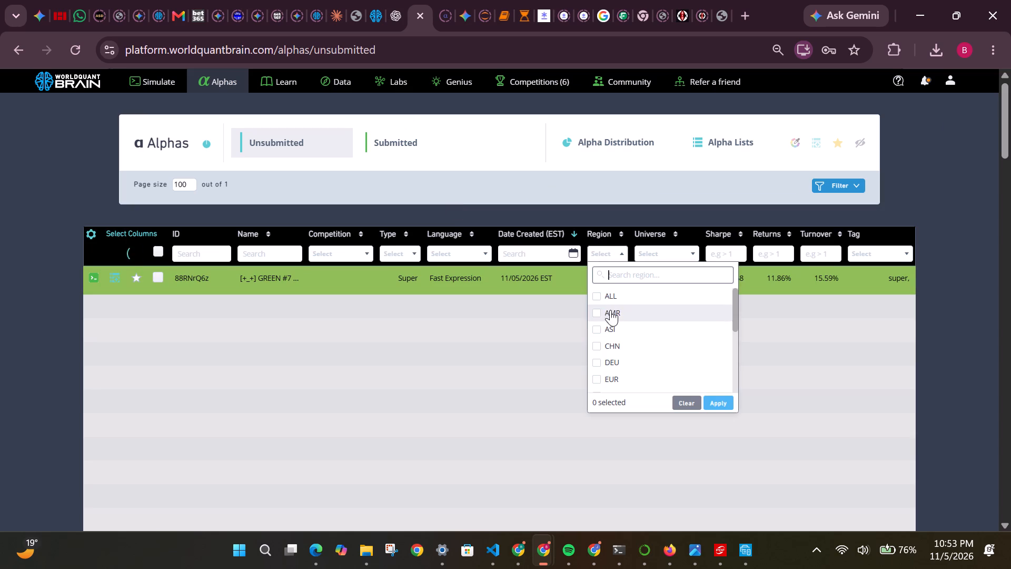
left_click(610, 310)
left_click(717, 404)
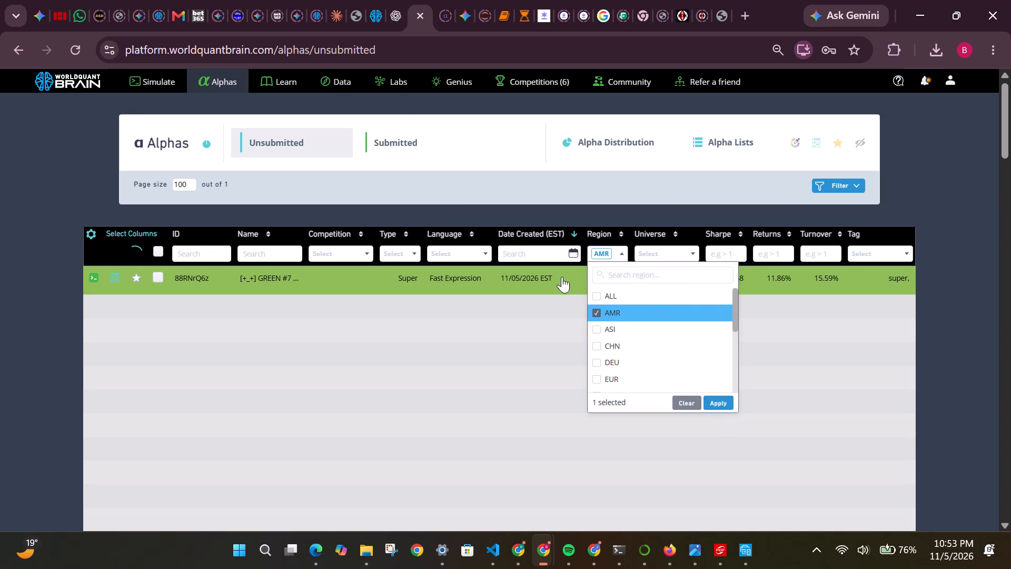
left_click(574, 253)
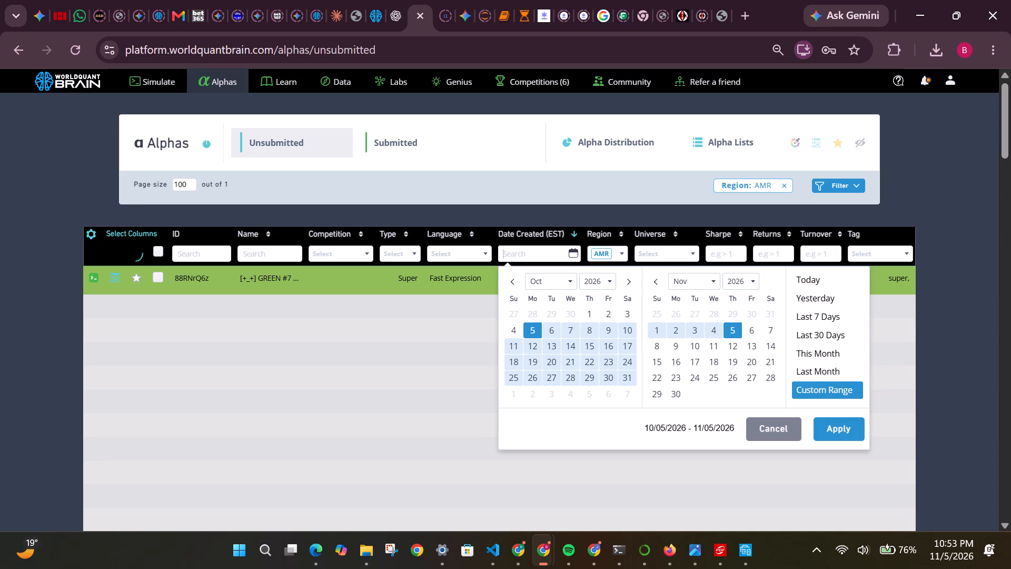
left_click(802, 276)
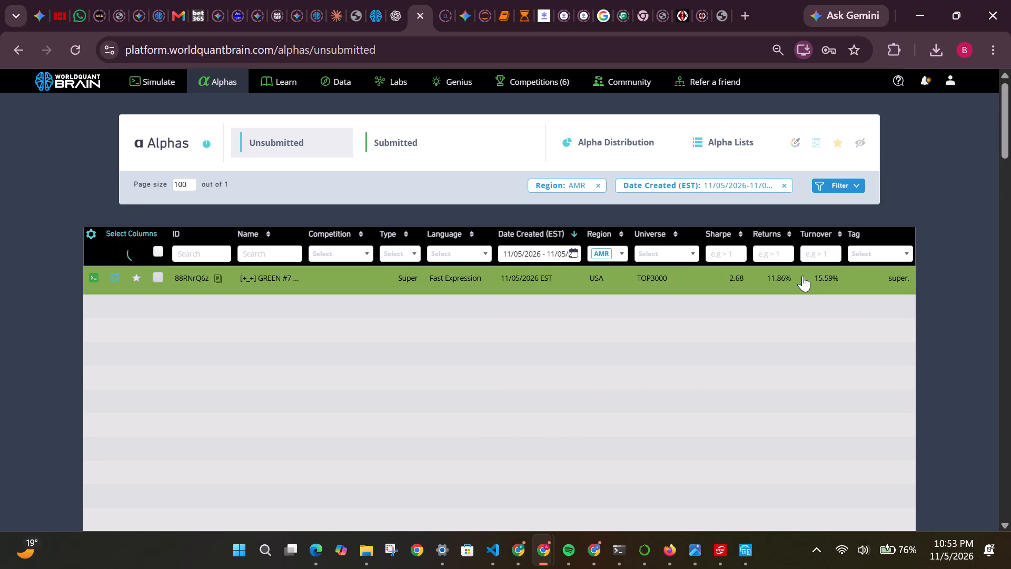
left_click(714, 250)
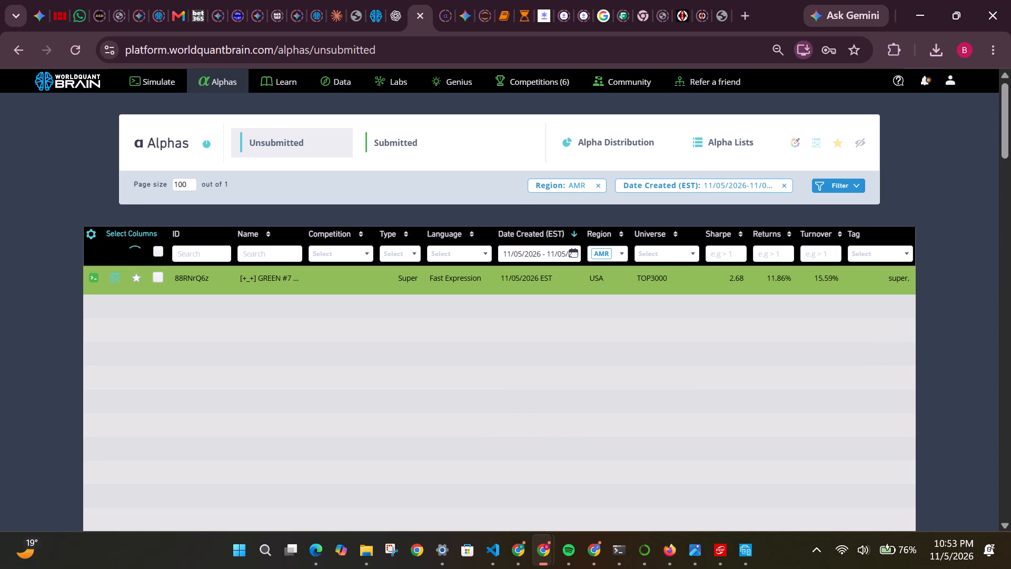
type(">1.58")
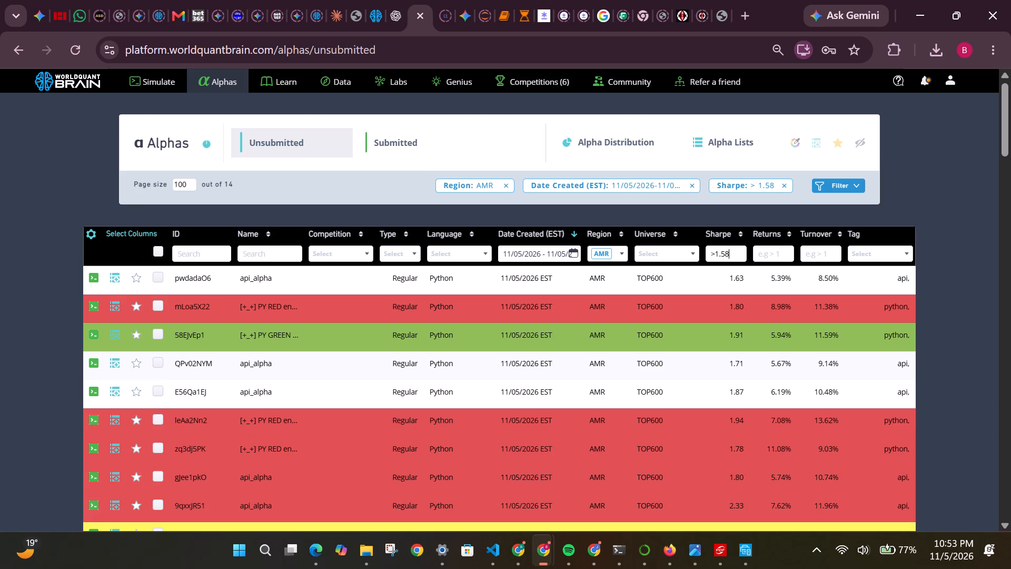
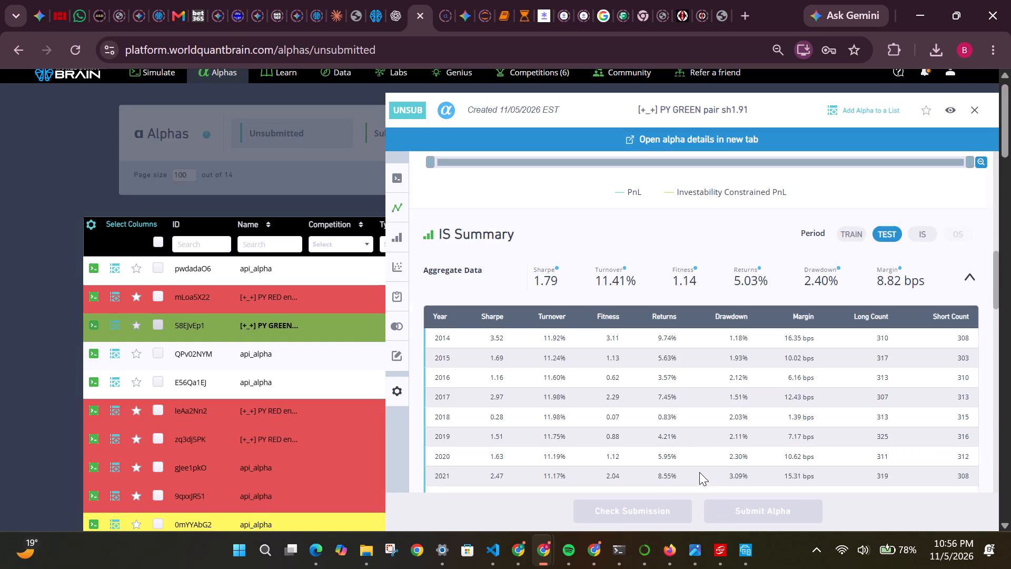
scroll(699, 472, "down", 2)
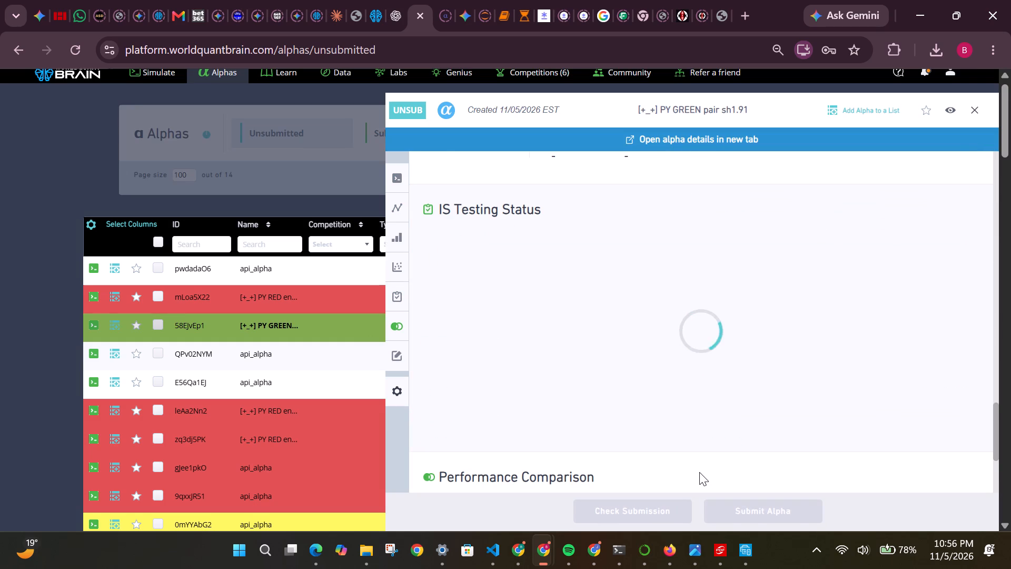
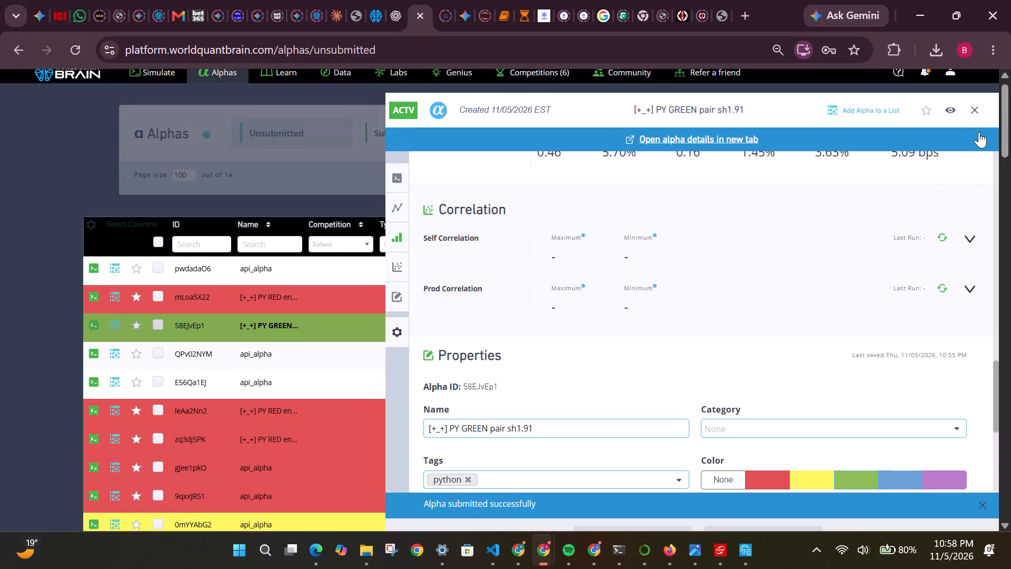
Leave the submitted alpha's details, review the test-period results and IS Testing Status of alpha pwdadaO6, and set its color to red.
left_click(974, 106)
left_click(266, 270)
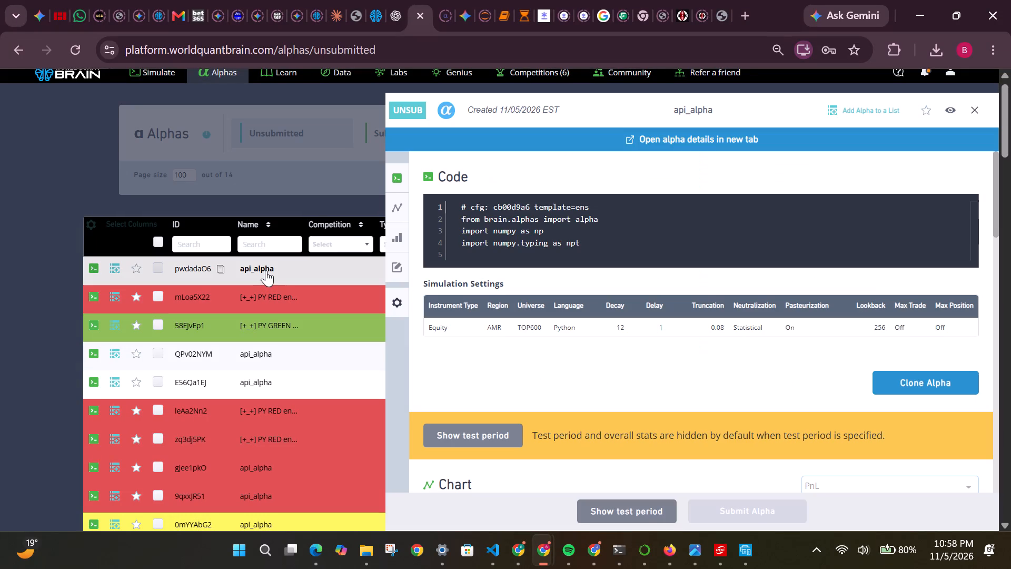
left_click(429, 421)
left_click(442, 431)
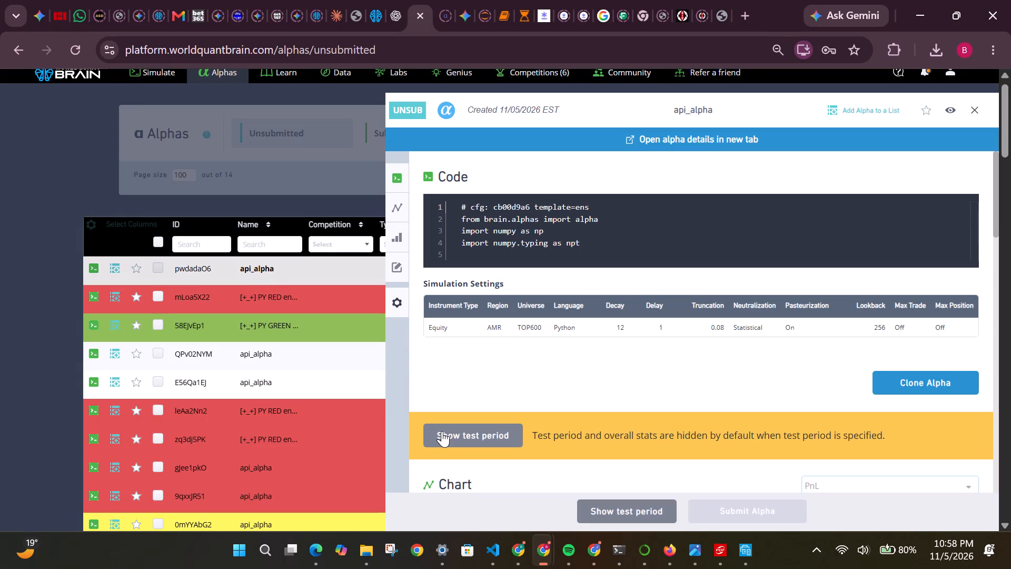
scroll(581, 473, "down", 8)
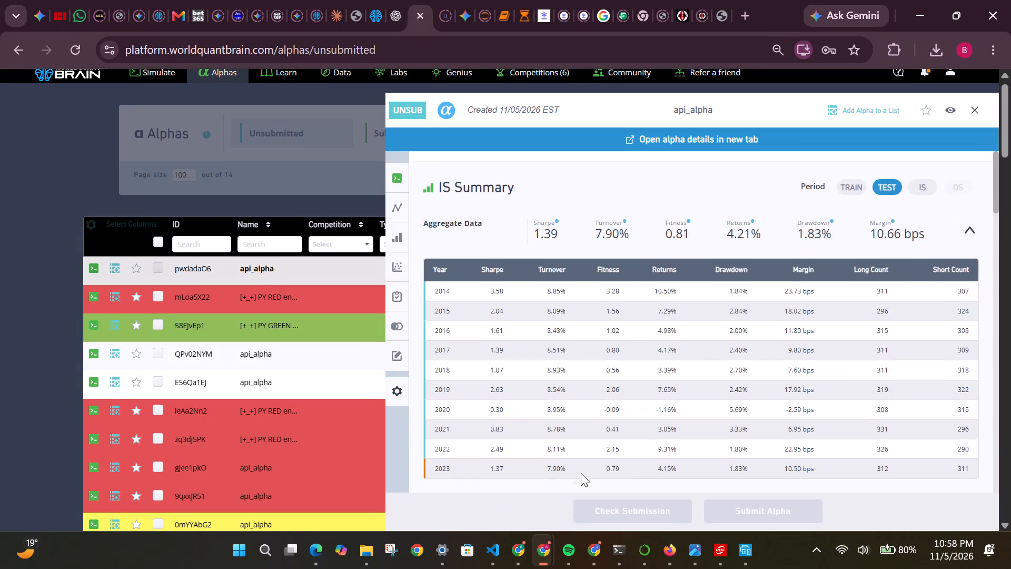
scroll(581, 473, "down", 3)
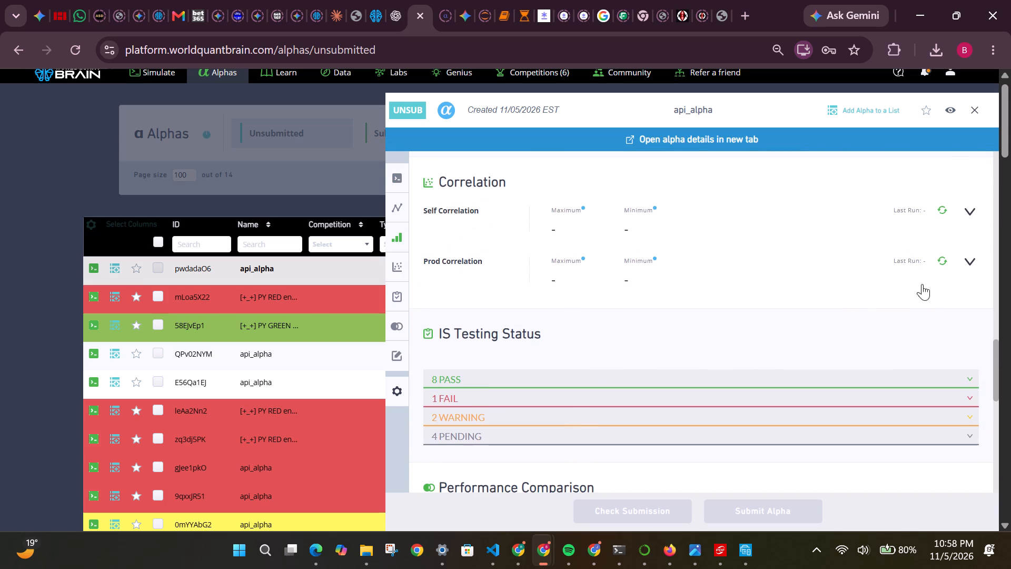
scroll(875, 257, "down", 1)
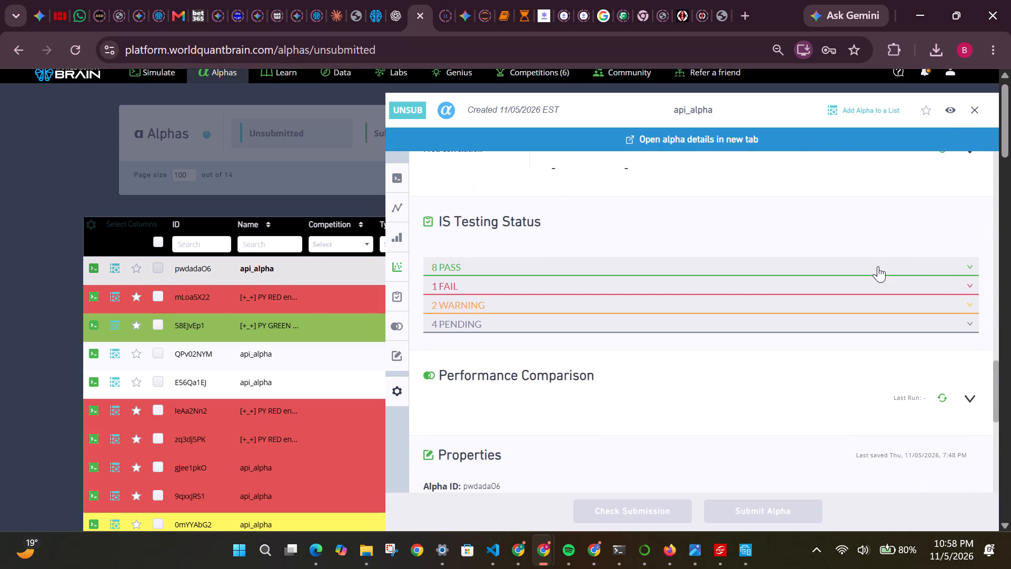
scroll(884, 407, "down", 2)
left_click(766, 430)
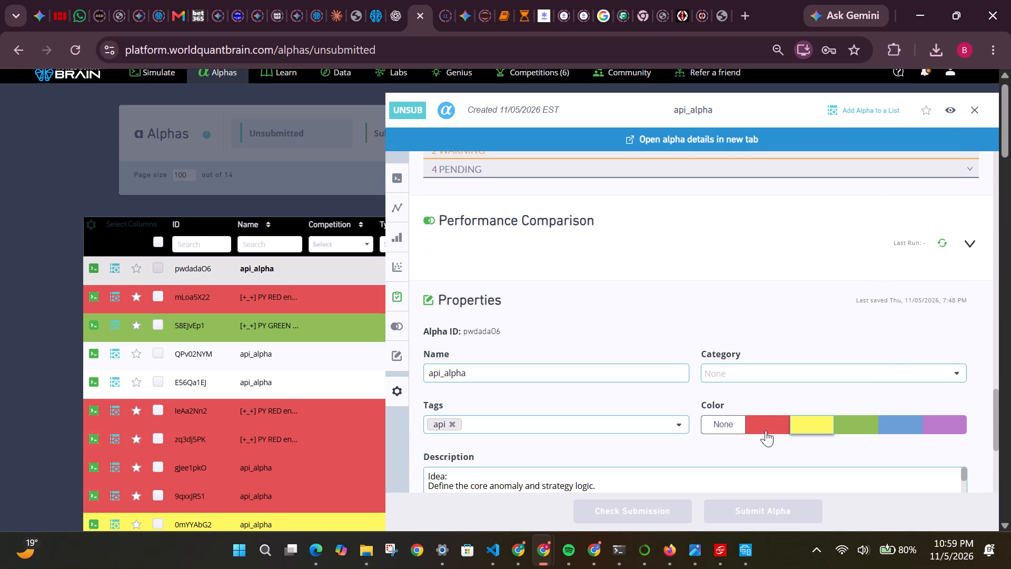
left_click(975, 111)
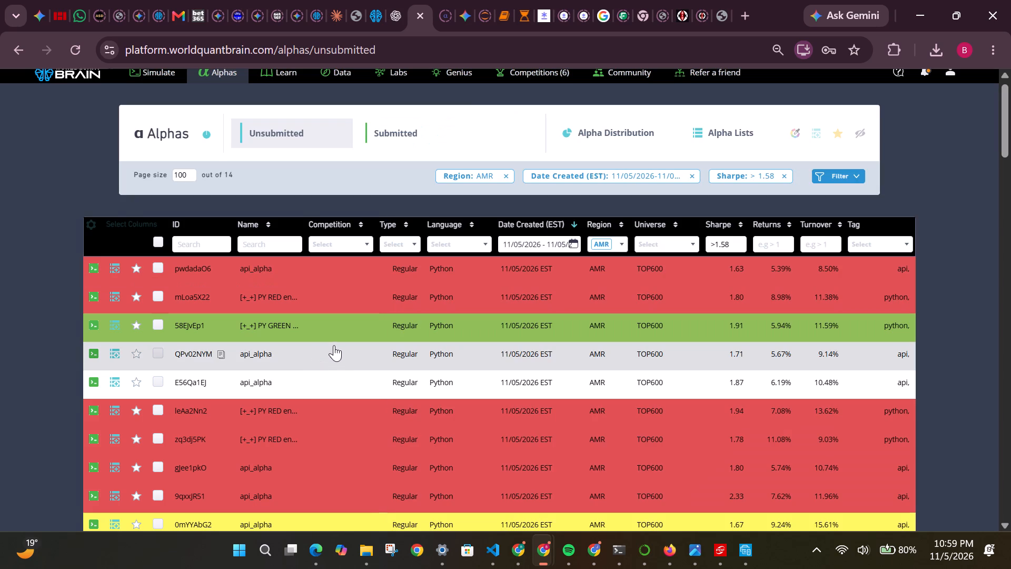
Show the test period of alpha QPv02NYM, review its IS Testing Status, and set its color to red.
left_click(334, 344)
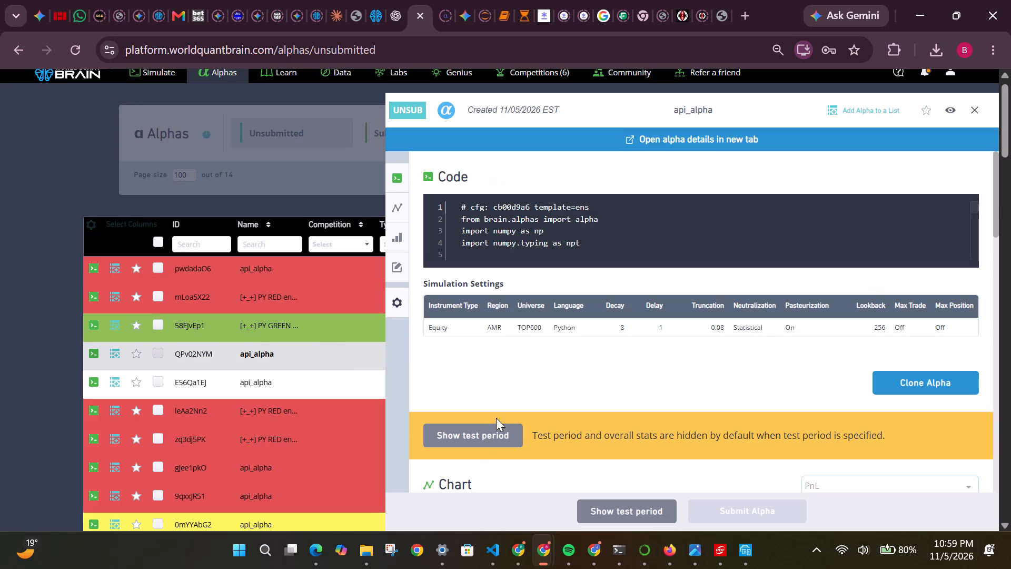
left_click(489, 437)
scroll(532, 439, "down", 2)
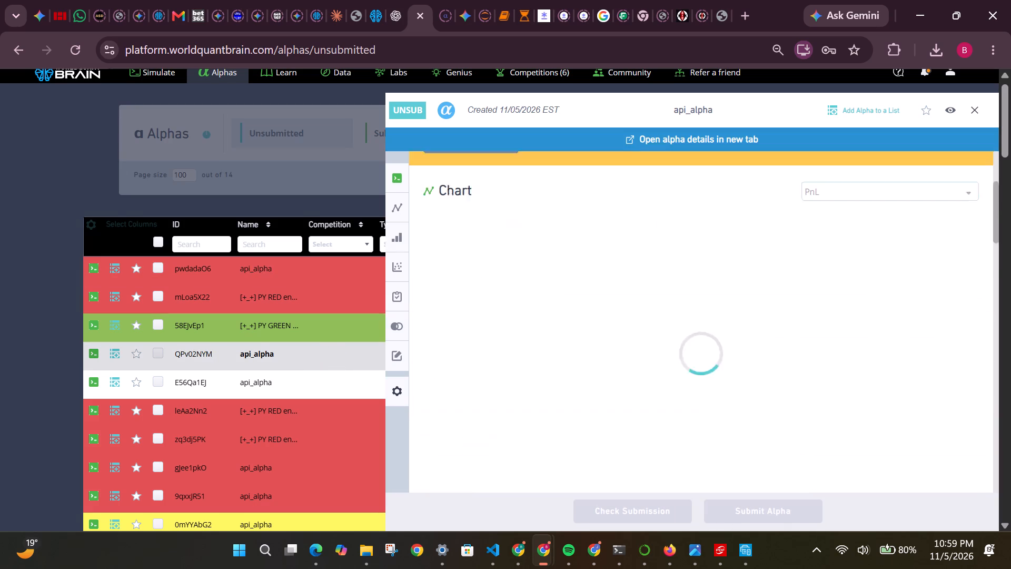
scroll(532, 439, "down", 9)
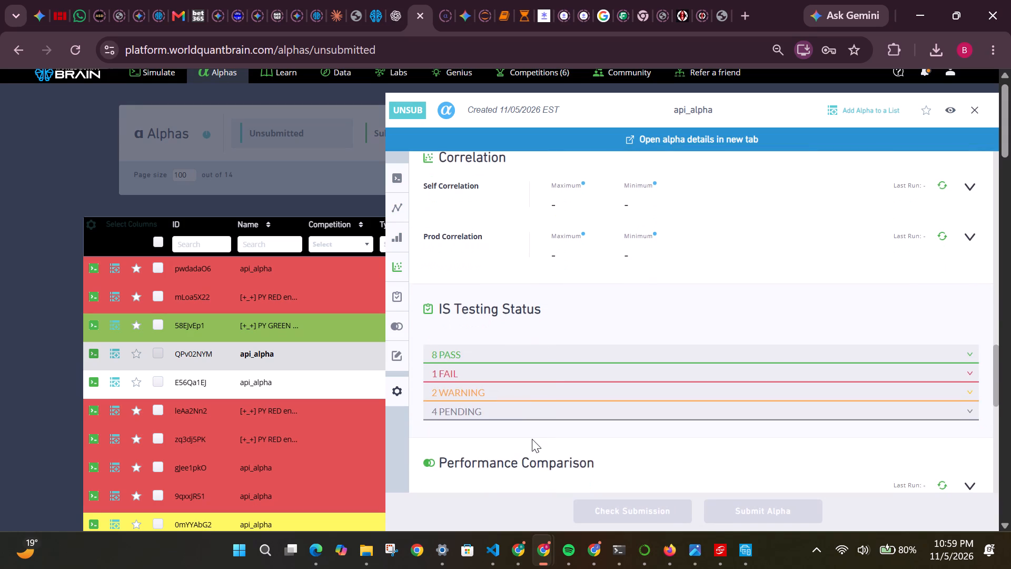
scroll(532, 439, "down", 4)
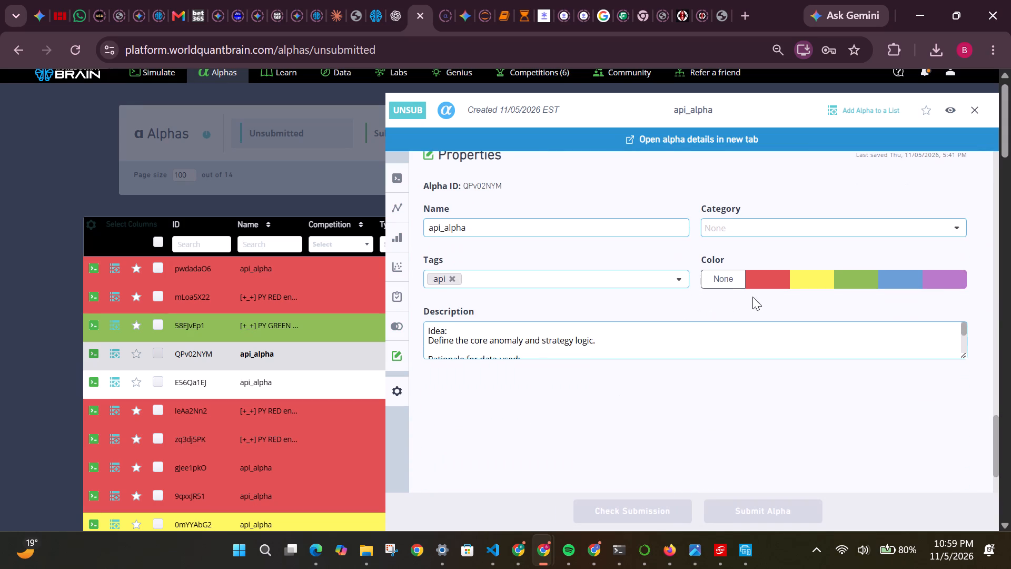
left_click(763, 282)
left_click(972, 111)
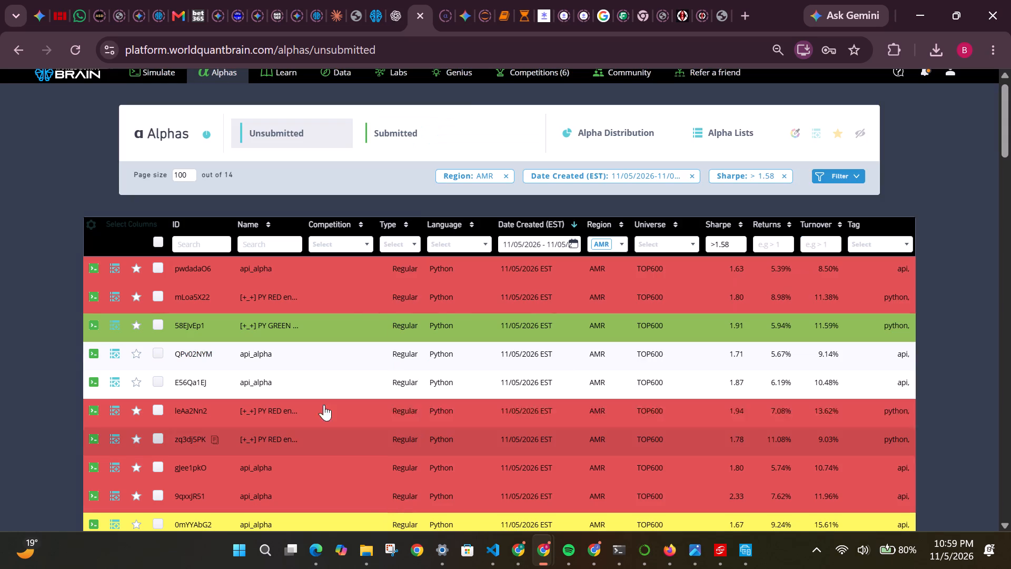
Open the uncolored alpha E56Qa1EJ and show its test period.
left_click(271, 378)
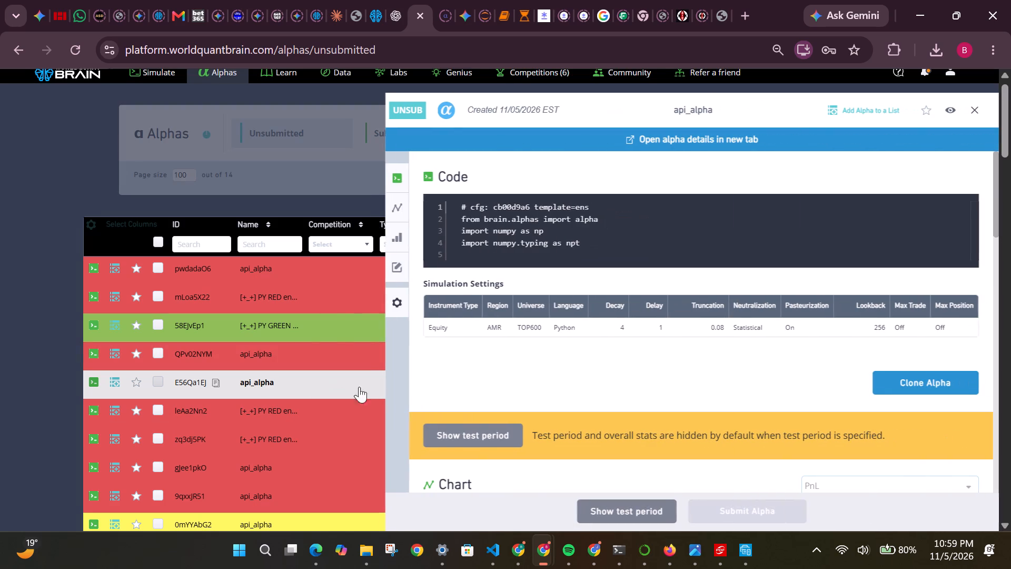
left_click(464, 432)
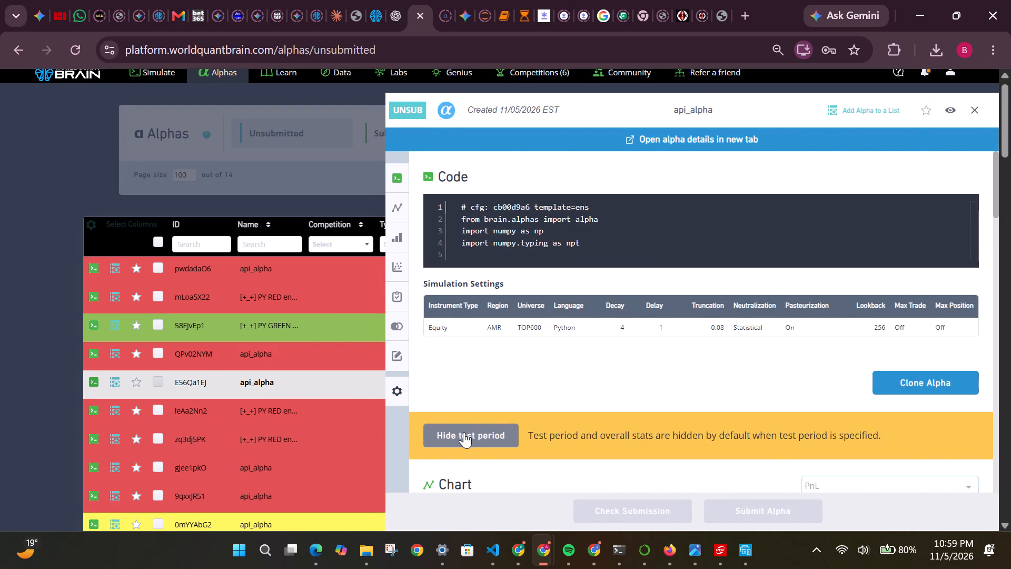
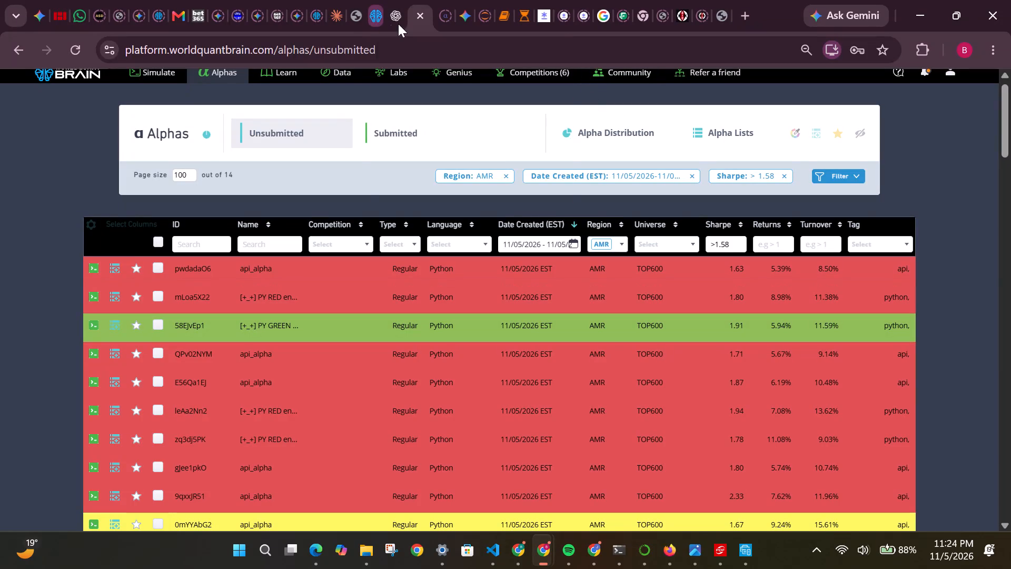
Reapply the Date Created filter with Today to refresh the unsubmitted AMR alphas list.
left_click(576, 242)
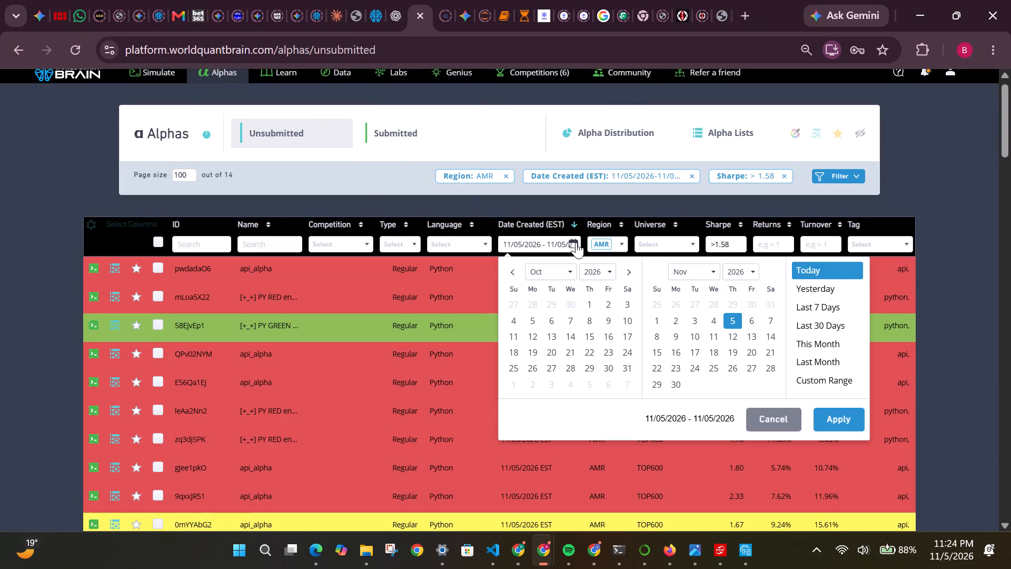
left_click(818, 267)
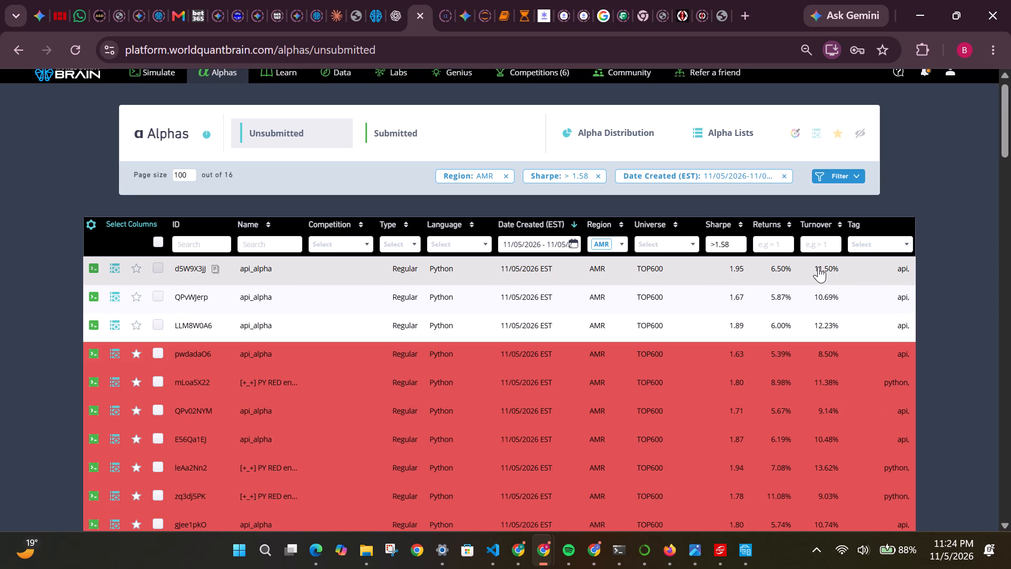
Open the uncolored alpha LLM8W0A6, show its test period, and run its submission check.
left_click(739, 330)
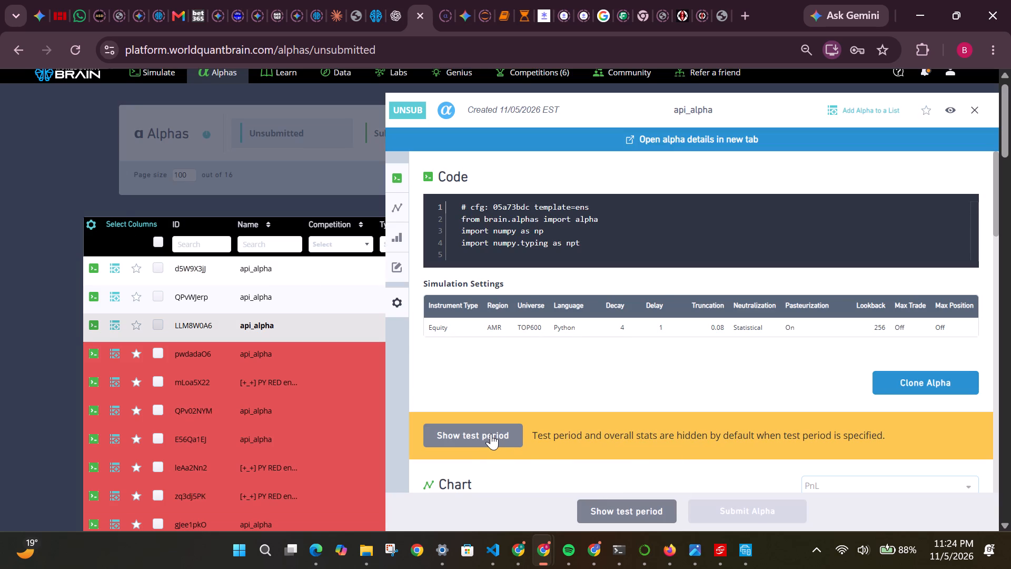
left_click(491, 434)
scroll(491, 434, "down", 11)
left_click(598, 509)
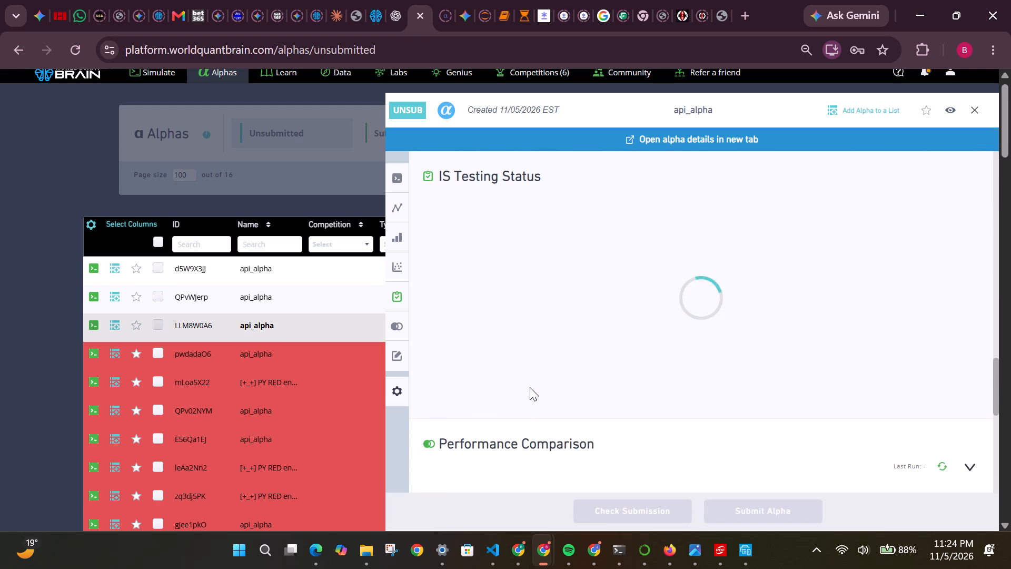
Switch to the SUPERAlpha_v6_fresh_runs_v5 Jupyter notebook, restart its kernel, and run all cells.
left_click(383, 3)
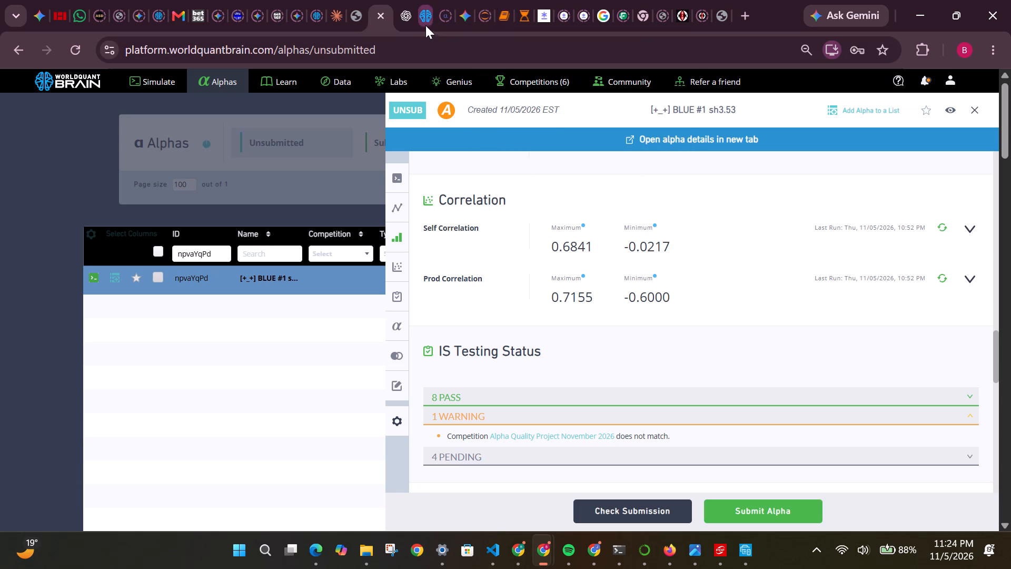
left_click(498, 1)
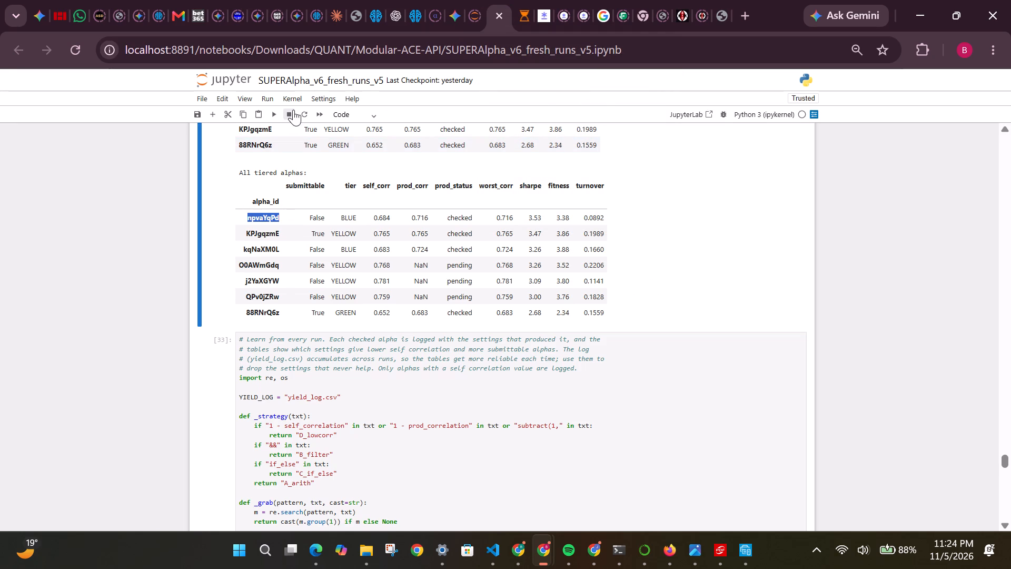
left_click(308, 110)
left_click(565, 327)
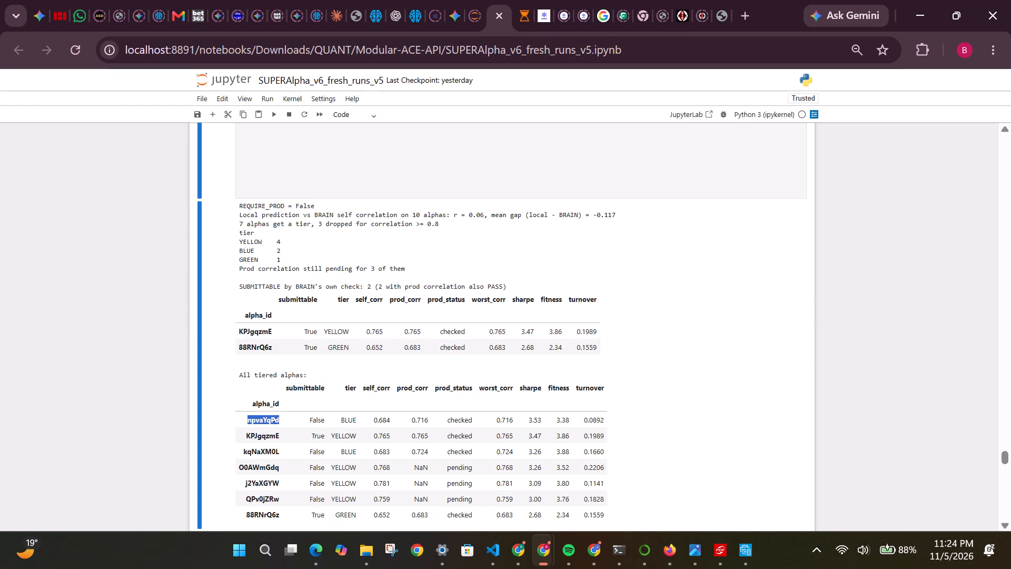
left_click(318, 114)
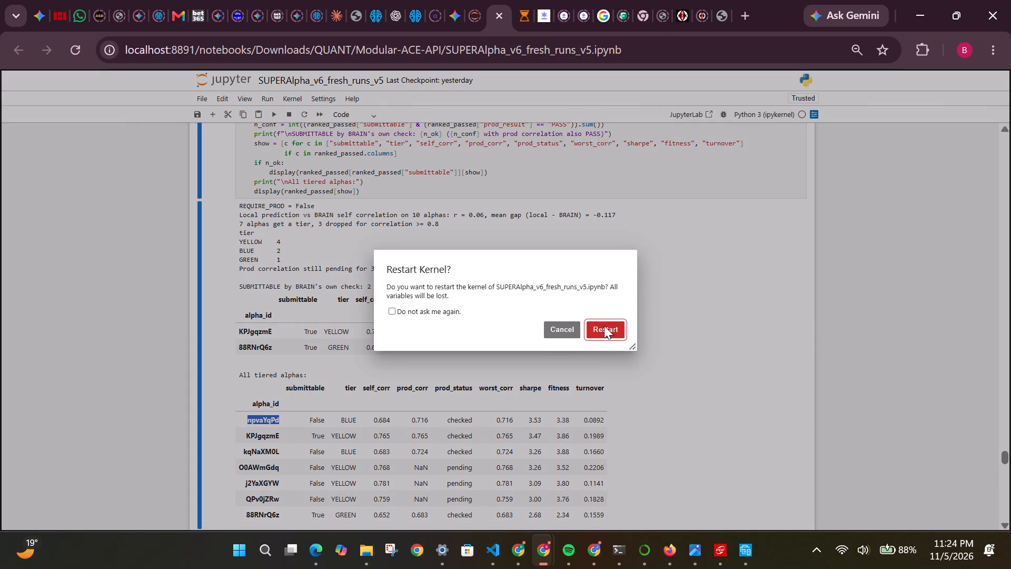
left_click(605, 326)
Look back through the notebook's cells to the session setup and Step 1 to check their execution status.
scroll(605, 326, "up", 19)
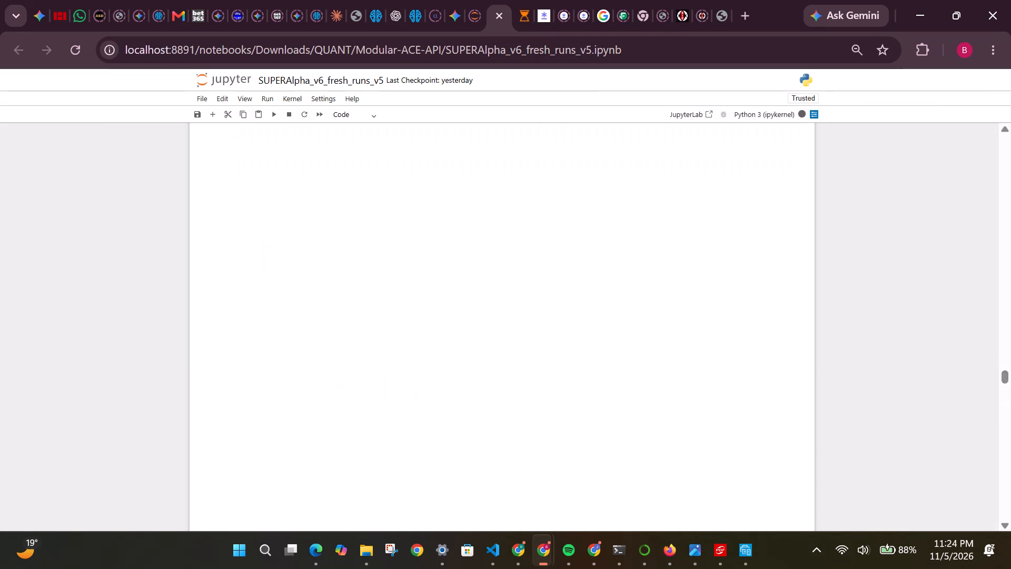
scroll(605, 326, "up", 17)
scroll(605, 326, "up", 9)
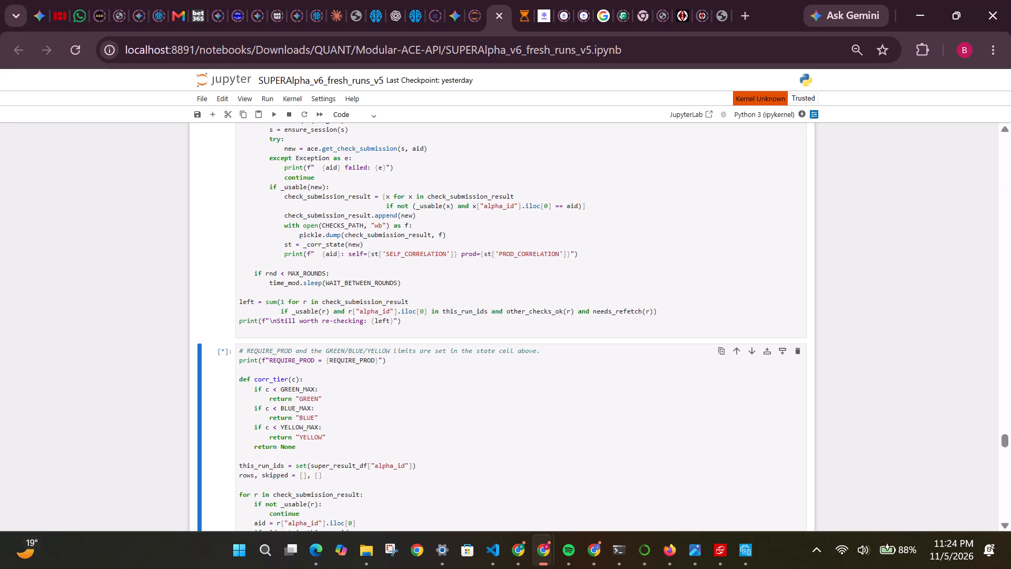
scroll(605, 326, "up", 3)
scroll(605, 326, "up", 20)
scroll(605, 326, "up", 10)
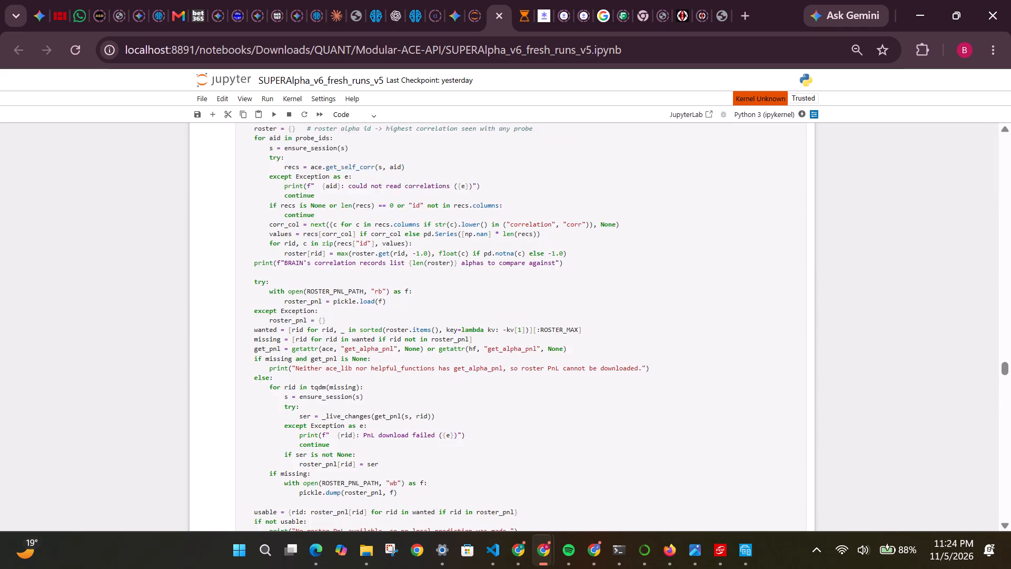
scroll(605, 326, "up", 20)
scroll(605, 326, "down", 7)
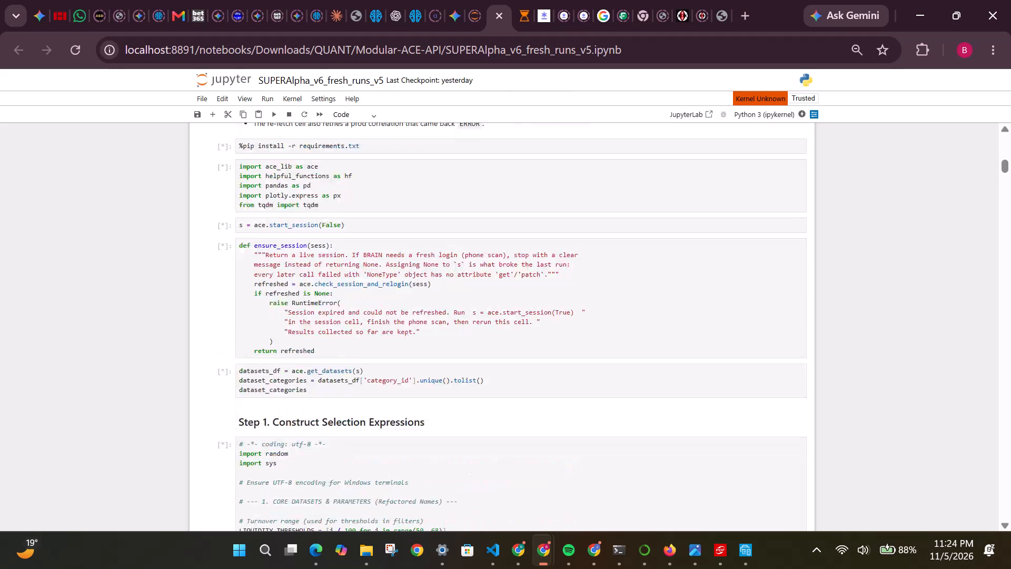
scroll(605, 326, "down", 1)
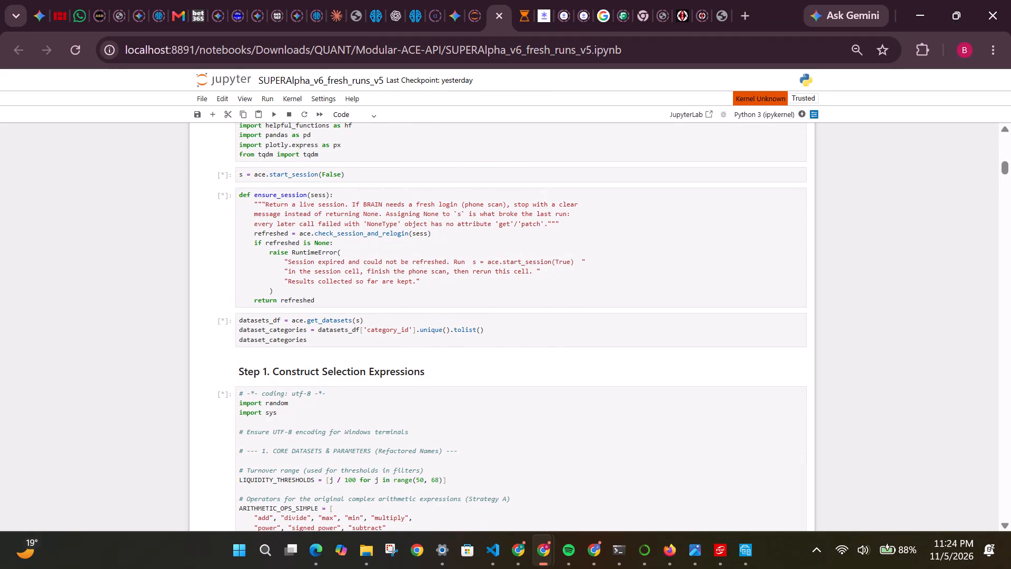
Restart the notebook's kernel once more and rerun all cells.
left_click(321, 116)
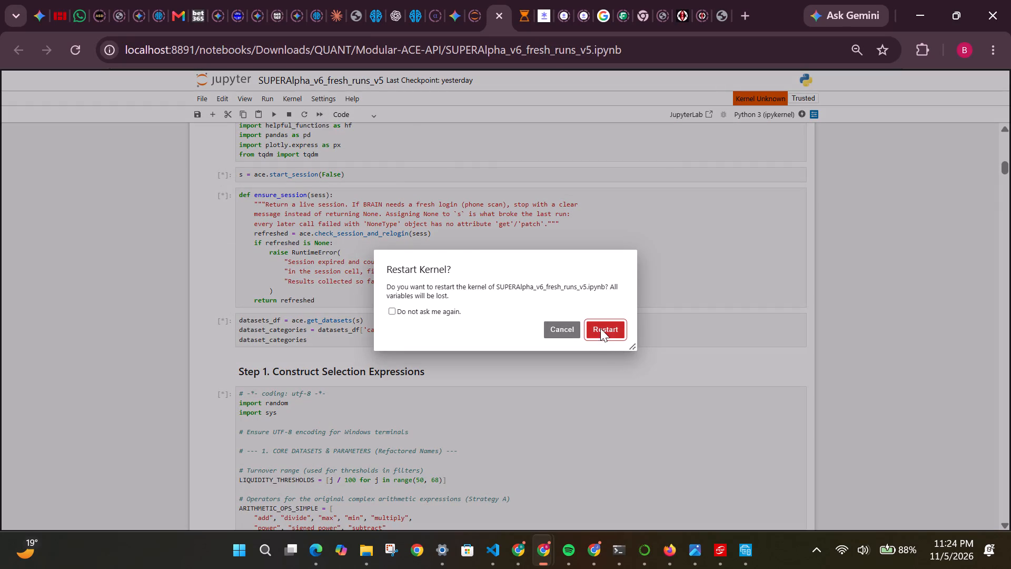
left_click(600, 328)
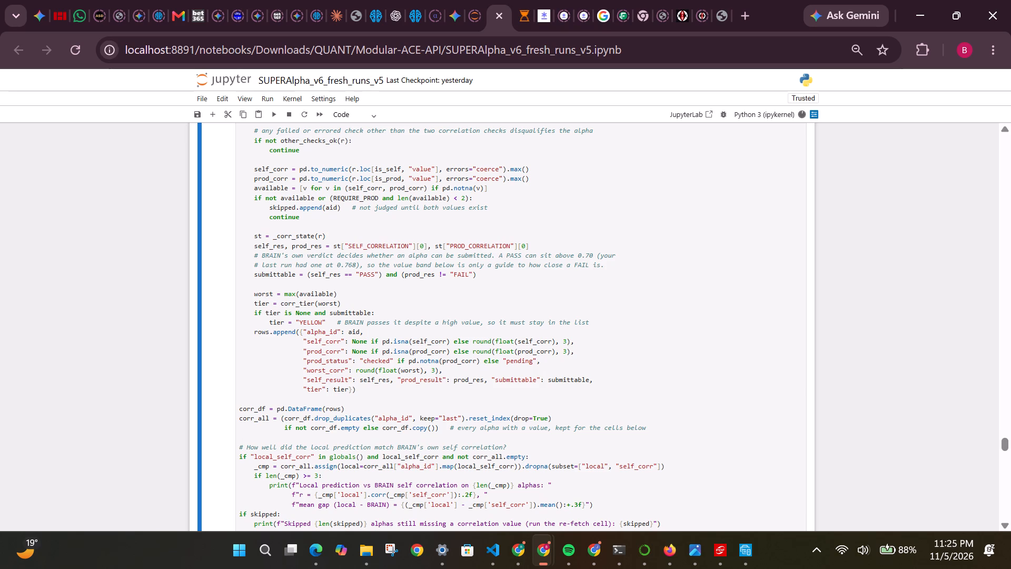
scroll(600, 328, "up", 2)
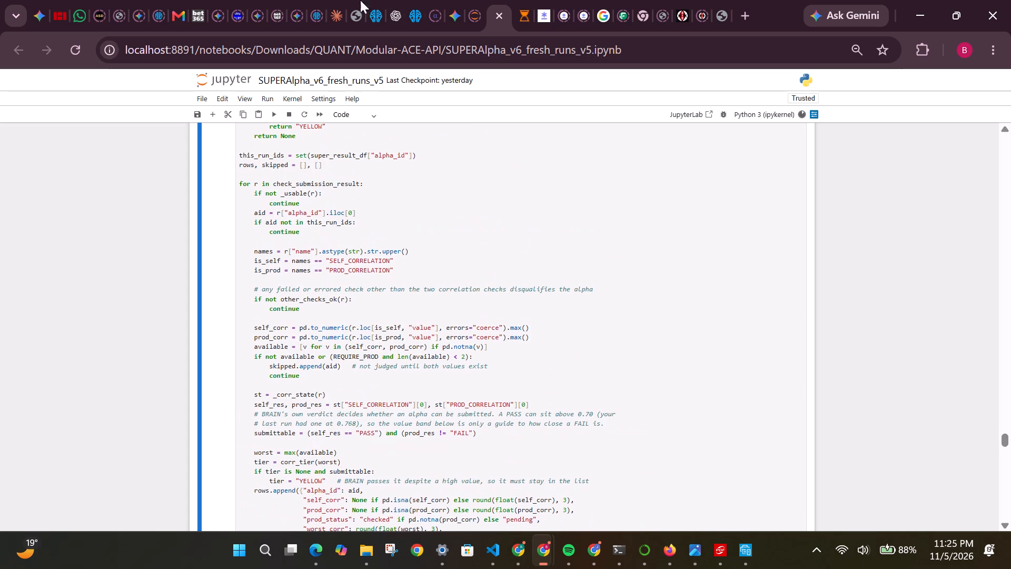
Switch to the BRAIN consultant competition page, open the Genius page, and examine the Eligibility Criteria.
left_click(319, 0)
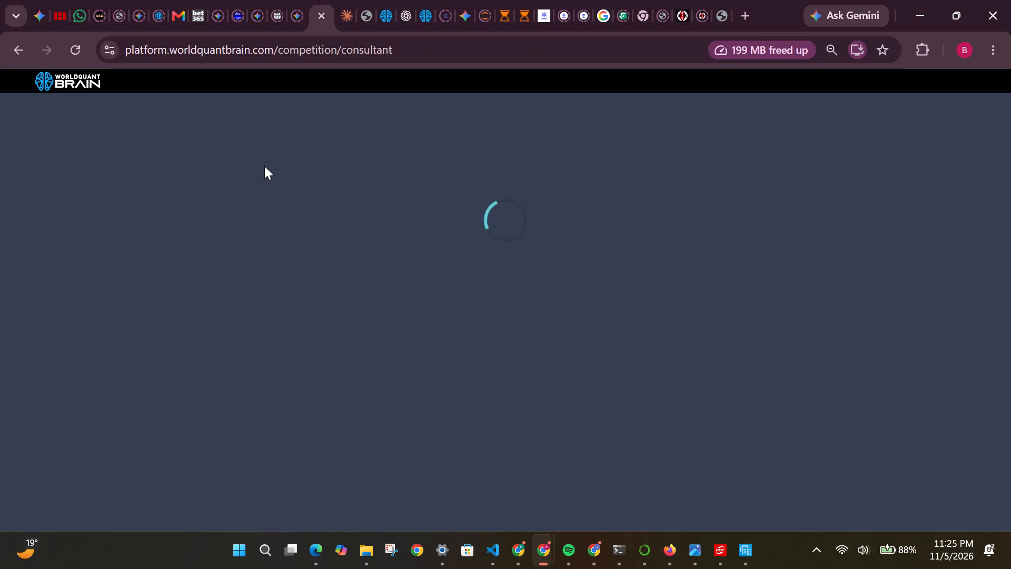
left_click(479, 79)
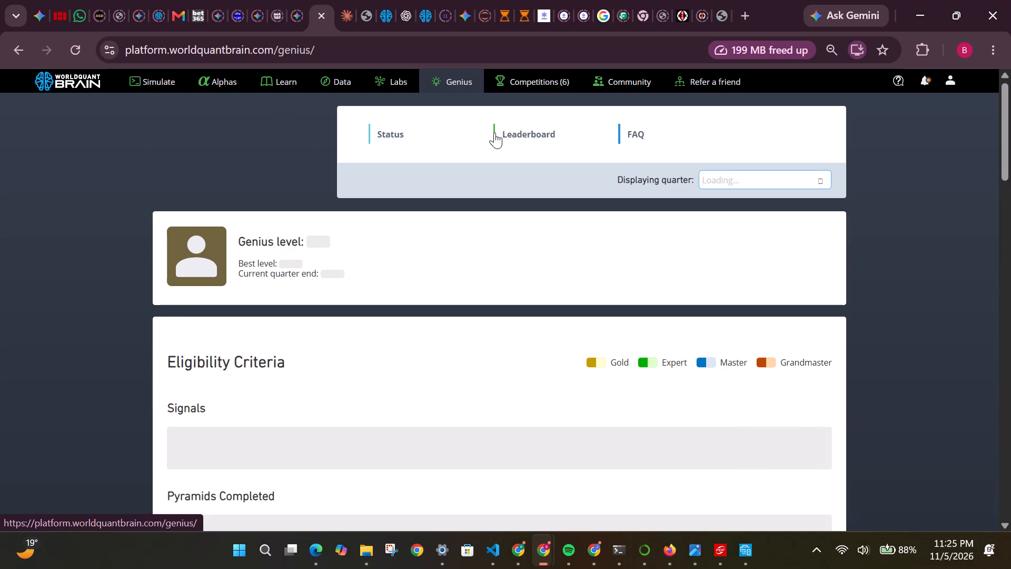
scroll(146, 311, "down", 3)
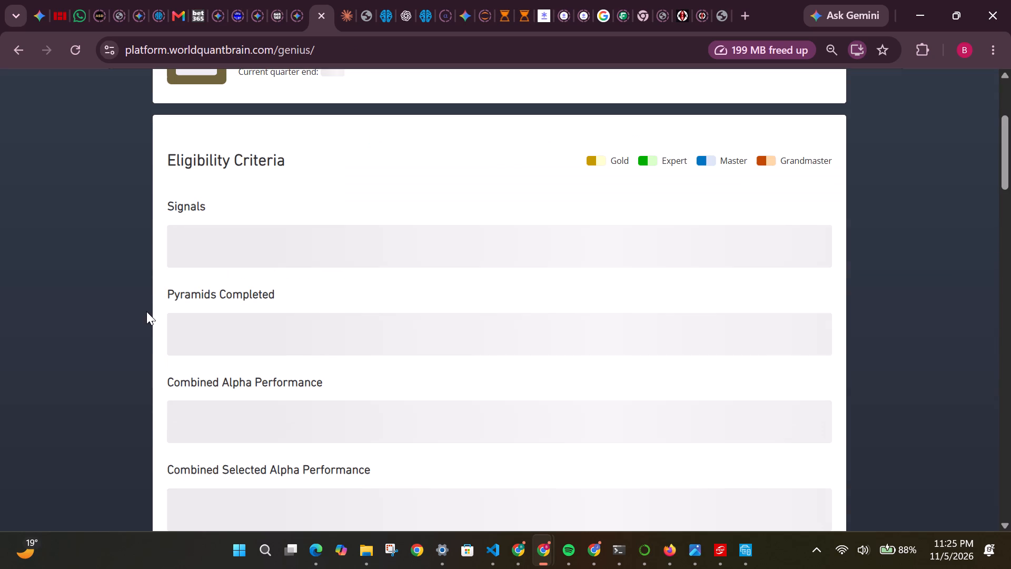